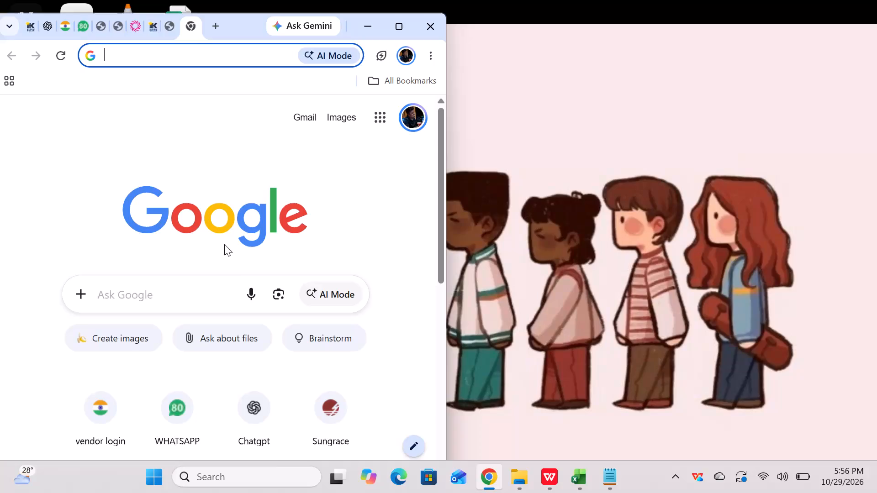
Open the Google apps launcher from the Google home page.
left_click(388, 116)
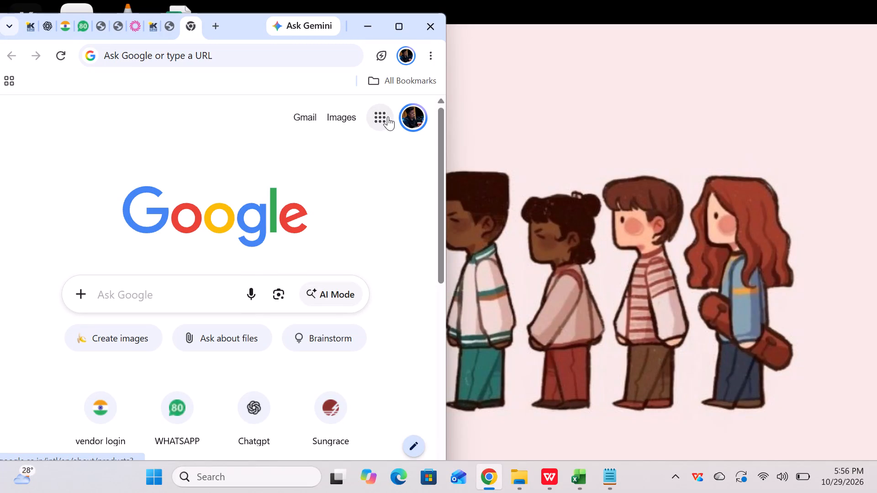
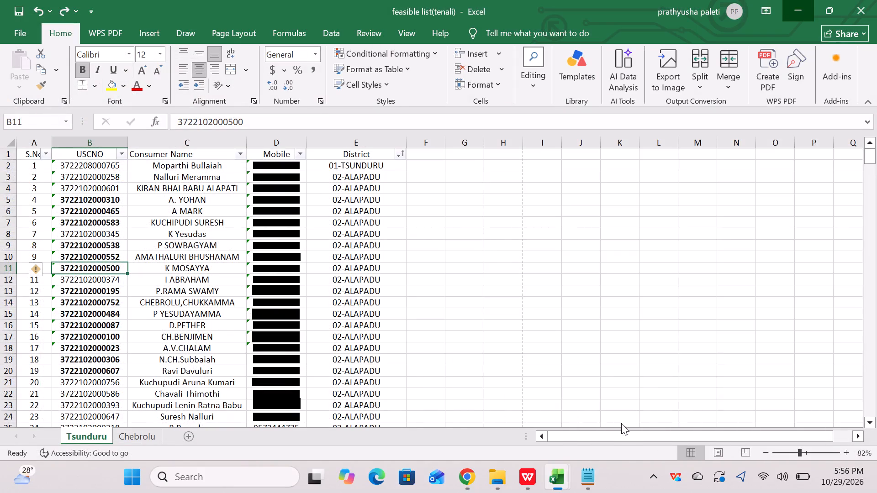
Restore the feasible list workbook window to a smaller size beside the blank Google Sheets spreadsheet.
left_click(833, 0)
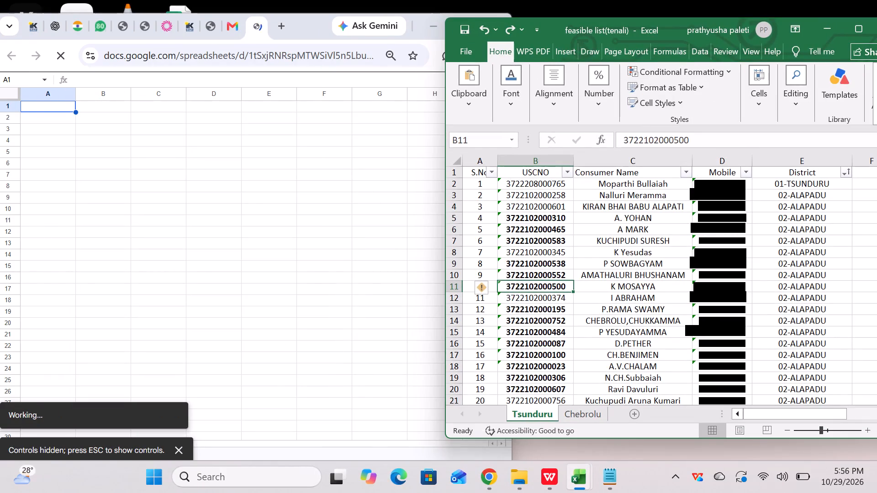
Copy the S.No header cell from the Tsunduru sheet and select cell A1 in the blank Google Sheets spreadsheet as its destination.
scroll(548, 208, "up", 5)
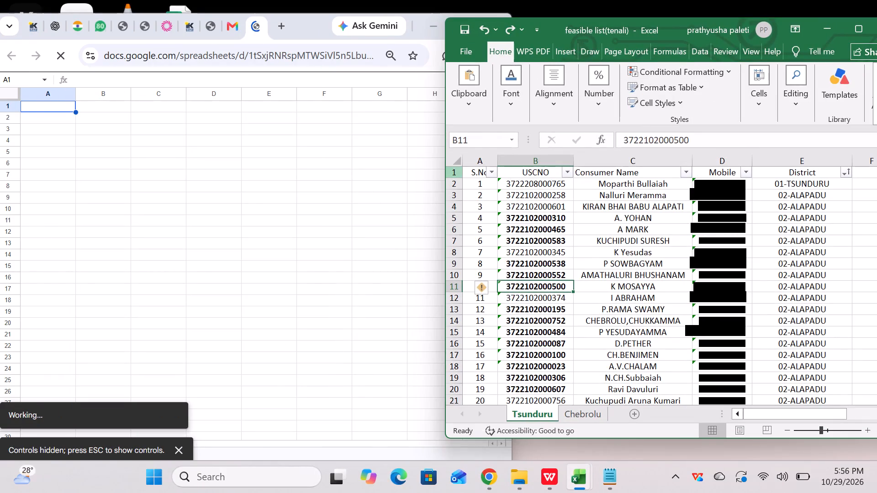
left_click(453, 173)
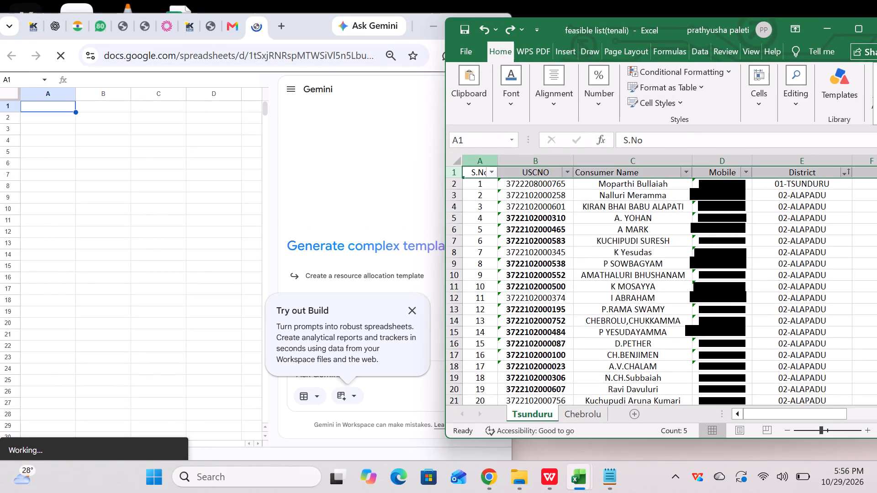
left_click(474, 172)
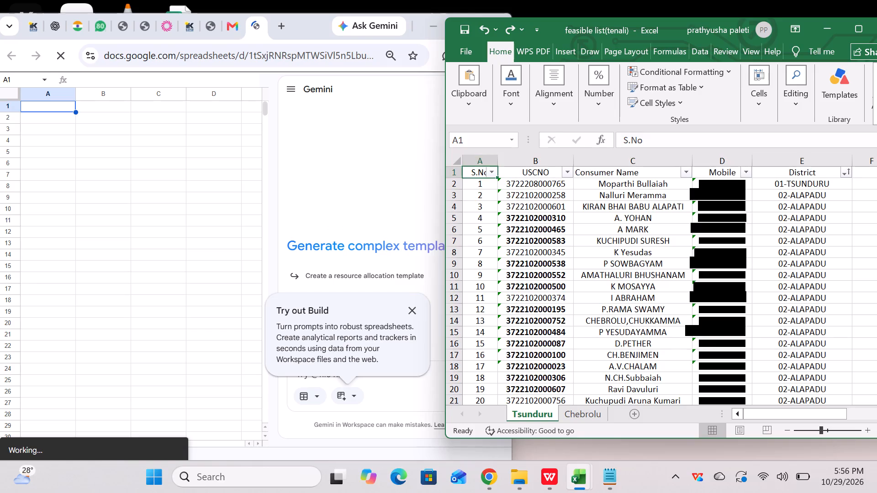
key("ctrl+c")
left_click(39, 105)
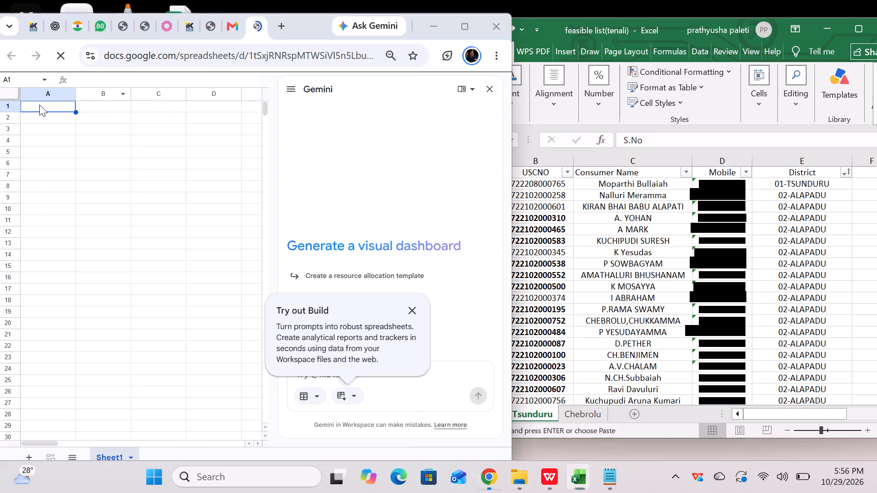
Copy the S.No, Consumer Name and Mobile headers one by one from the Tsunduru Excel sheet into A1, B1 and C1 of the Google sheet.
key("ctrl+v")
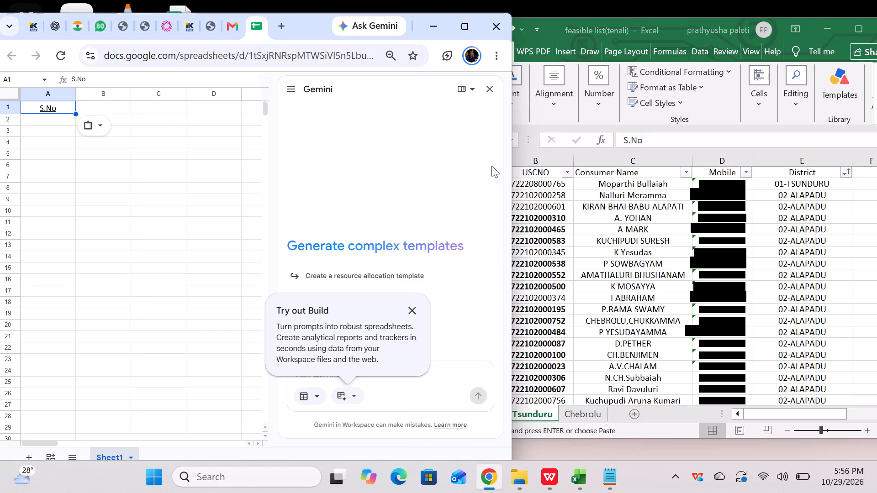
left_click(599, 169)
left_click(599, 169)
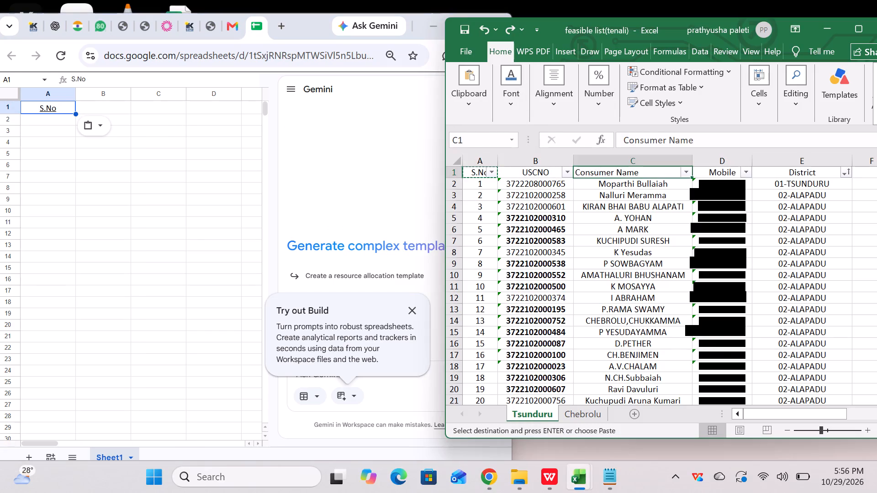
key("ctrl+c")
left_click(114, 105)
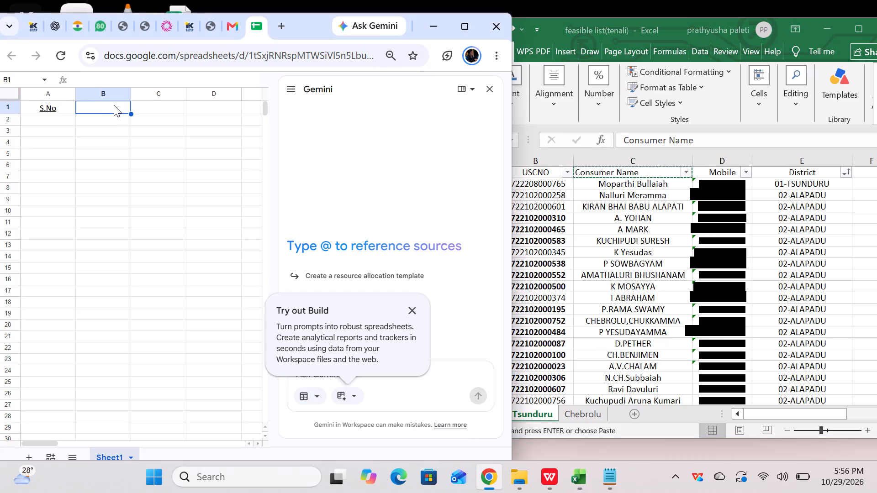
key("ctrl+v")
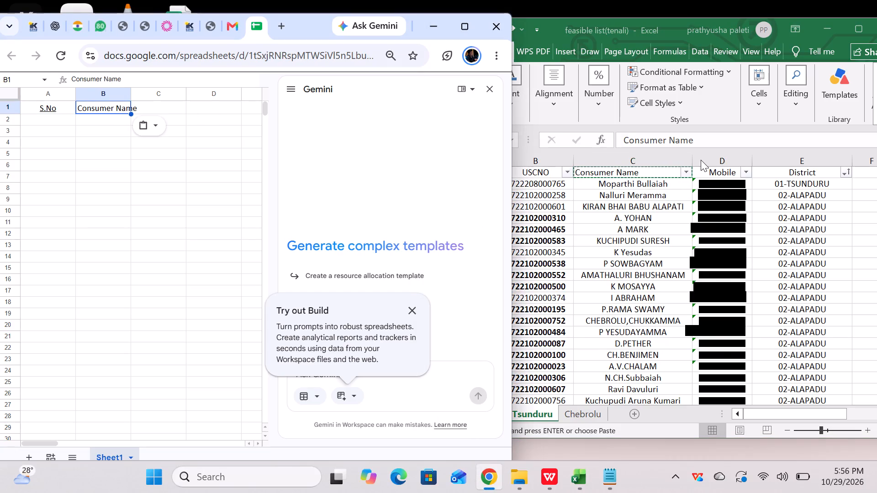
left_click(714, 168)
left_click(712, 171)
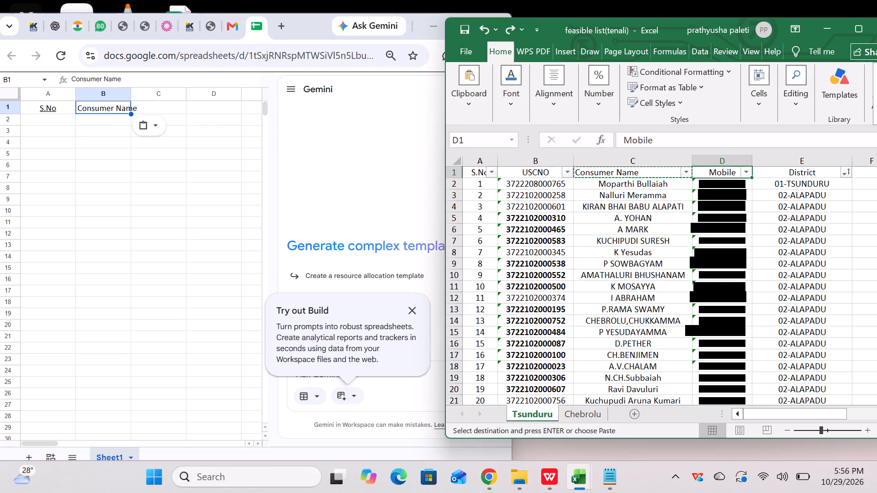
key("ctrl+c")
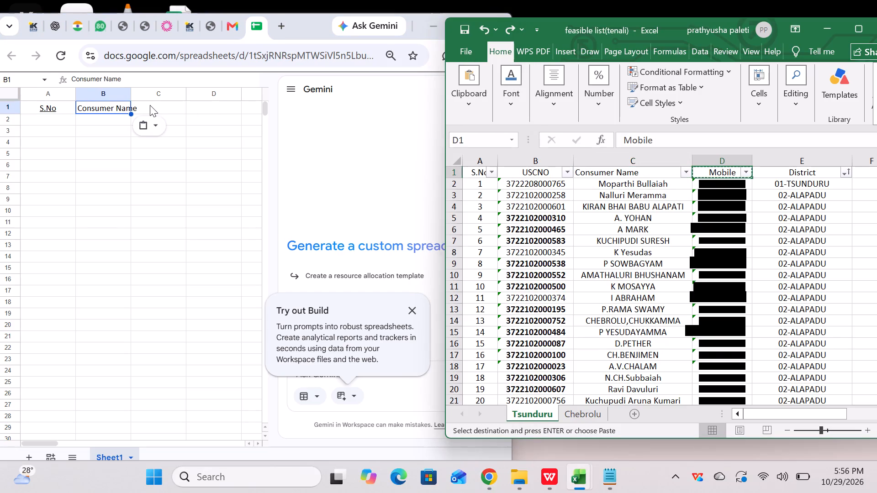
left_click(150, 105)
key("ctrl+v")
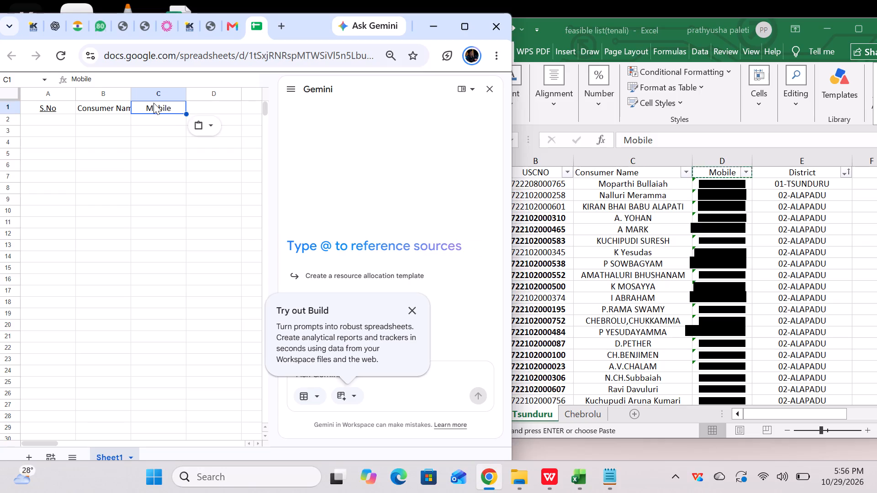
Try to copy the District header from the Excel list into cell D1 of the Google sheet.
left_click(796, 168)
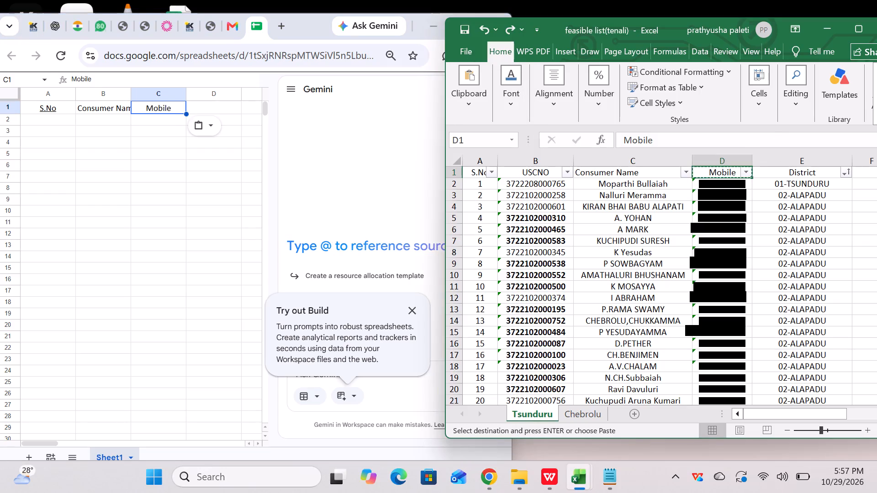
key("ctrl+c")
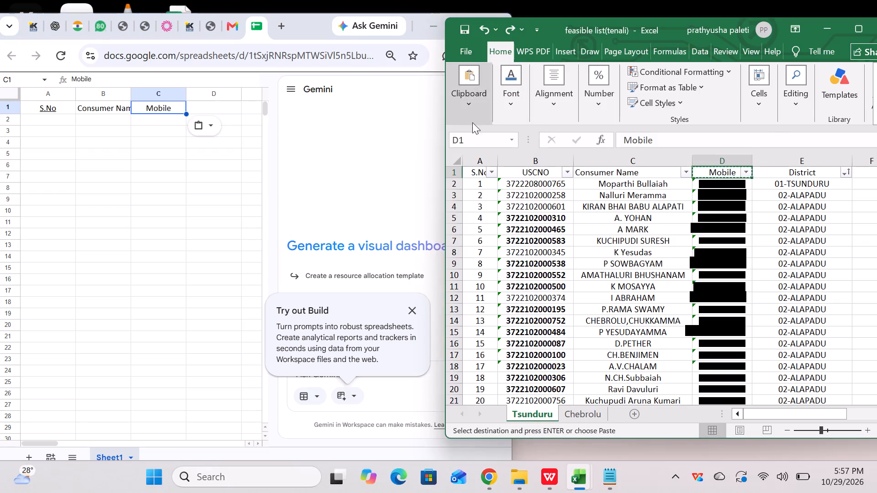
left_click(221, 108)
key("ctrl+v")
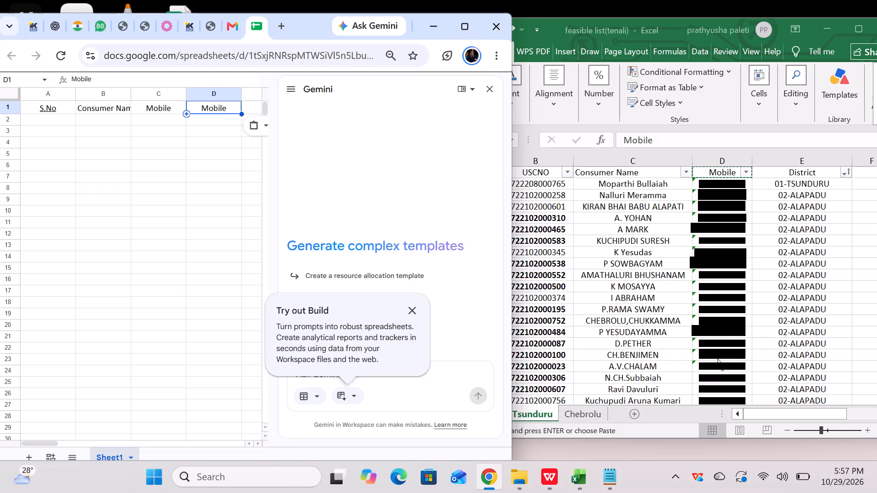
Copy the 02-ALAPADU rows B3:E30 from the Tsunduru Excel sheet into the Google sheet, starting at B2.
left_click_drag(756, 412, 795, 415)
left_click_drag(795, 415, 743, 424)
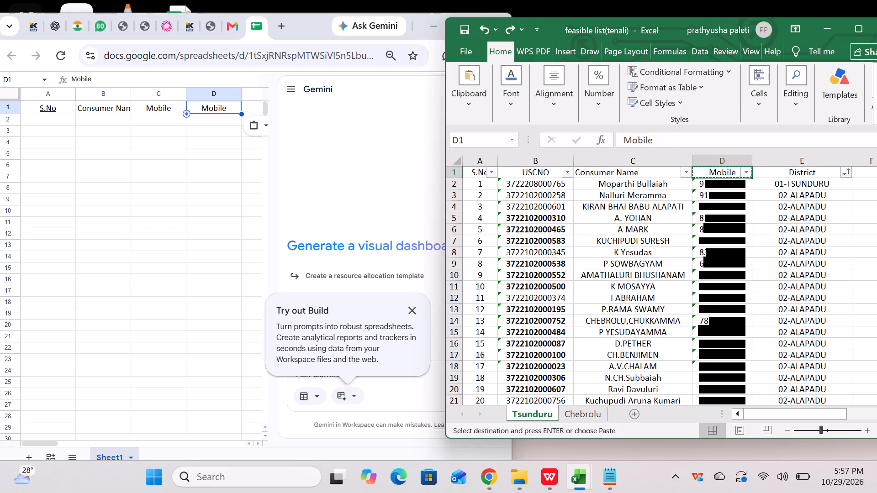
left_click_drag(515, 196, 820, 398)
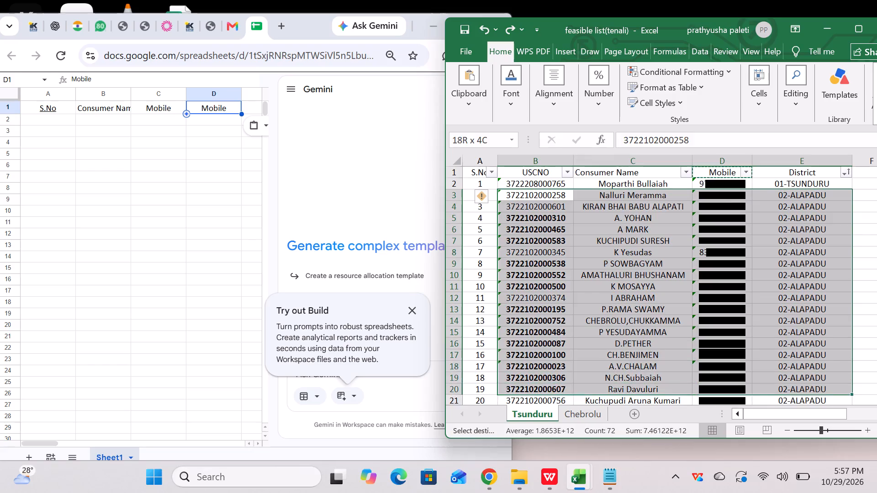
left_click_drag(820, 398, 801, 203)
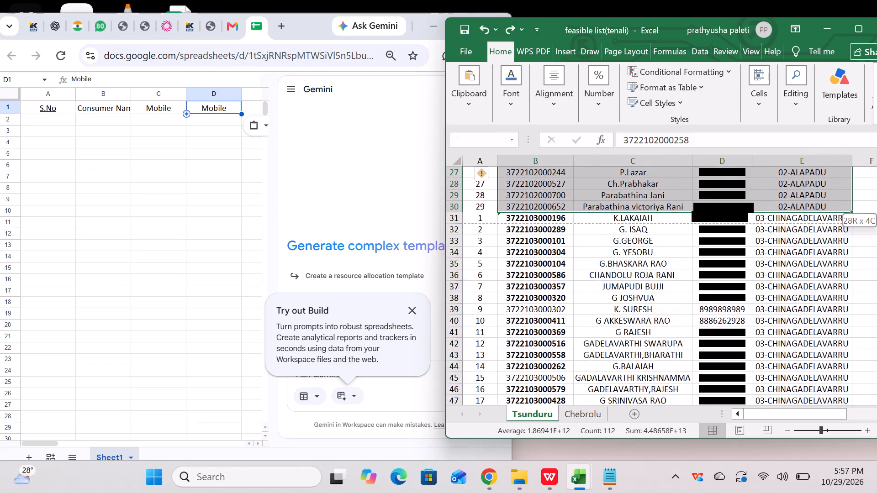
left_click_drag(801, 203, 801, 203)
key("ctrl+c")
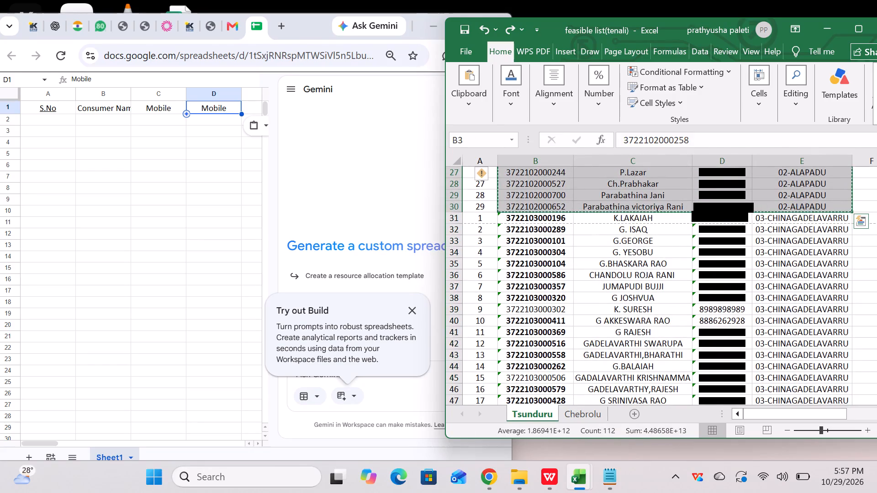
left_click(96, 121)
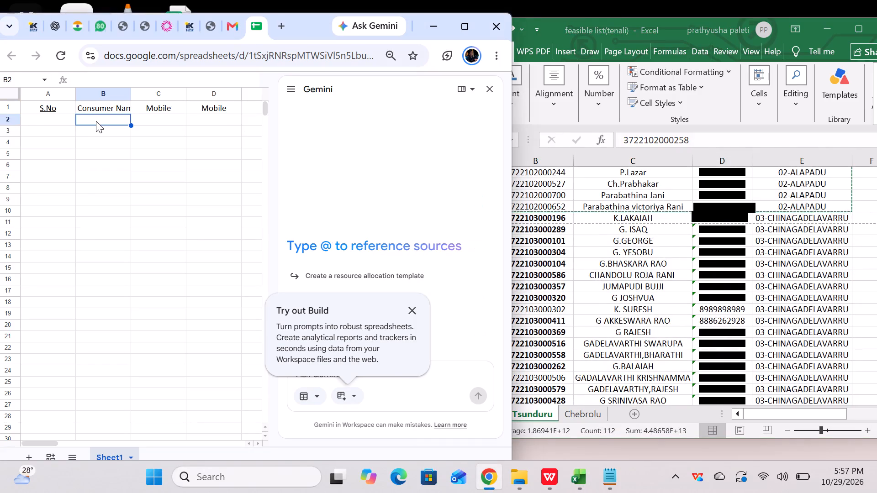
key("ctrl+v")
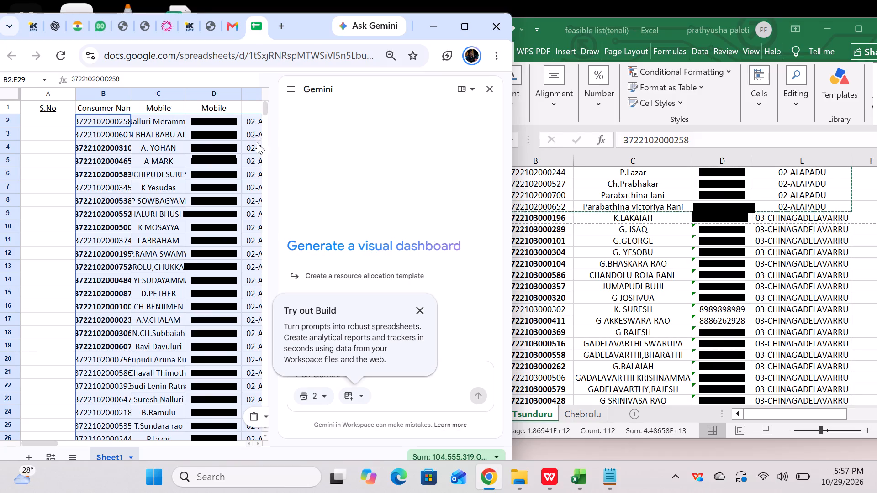
Close the Gemini assistant beside the Google sheet to free up space for the columns.
left_click_drag(275, 142, 313, 142)
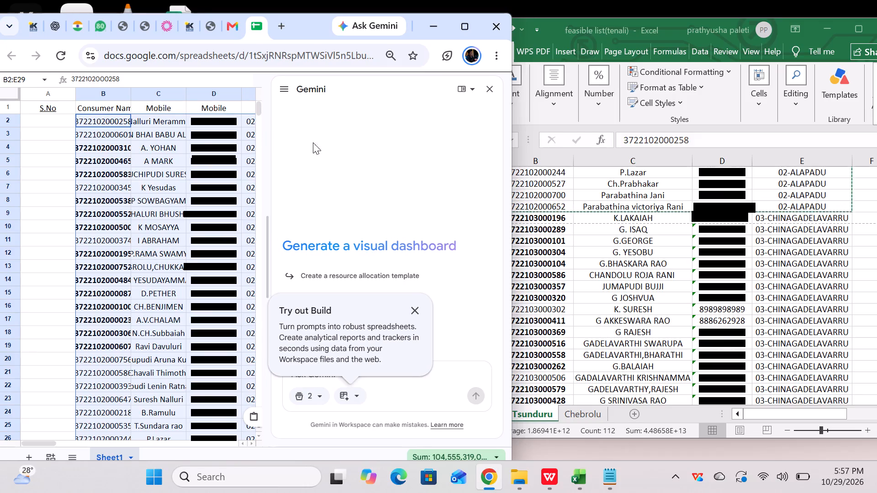
left_click_drag(313, 142, 322, 142)
left_click(493, 89)
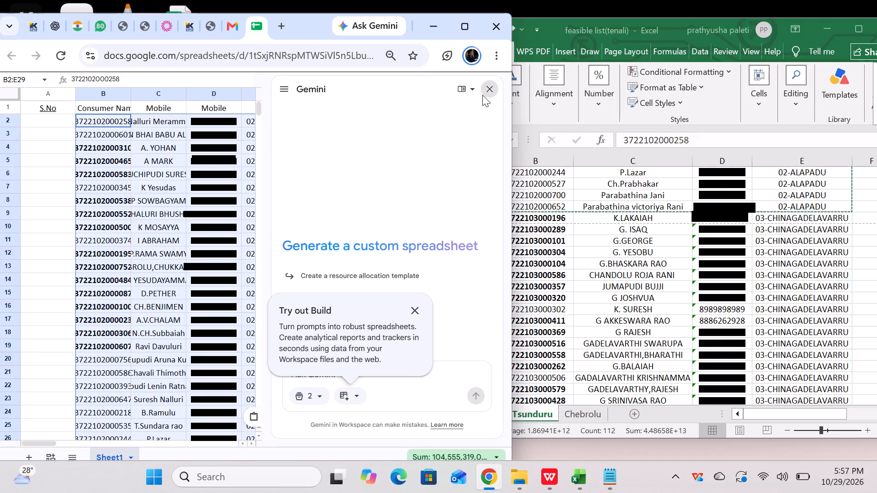
left_click(359, 155)
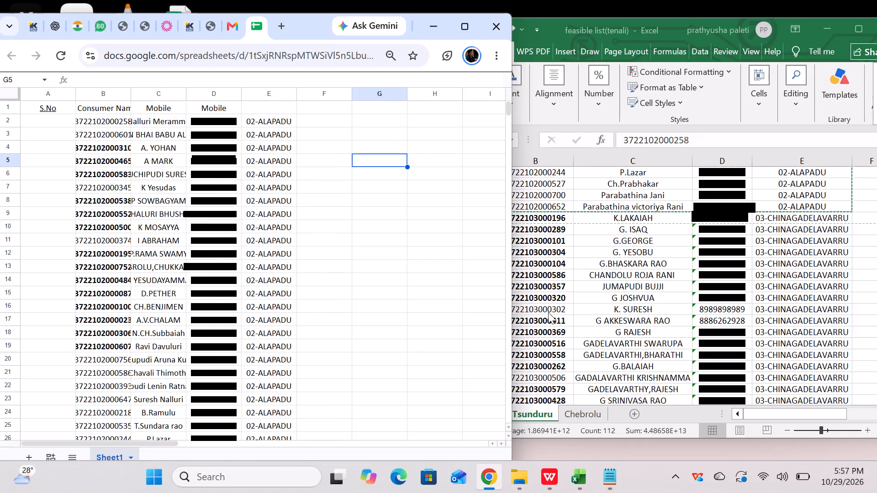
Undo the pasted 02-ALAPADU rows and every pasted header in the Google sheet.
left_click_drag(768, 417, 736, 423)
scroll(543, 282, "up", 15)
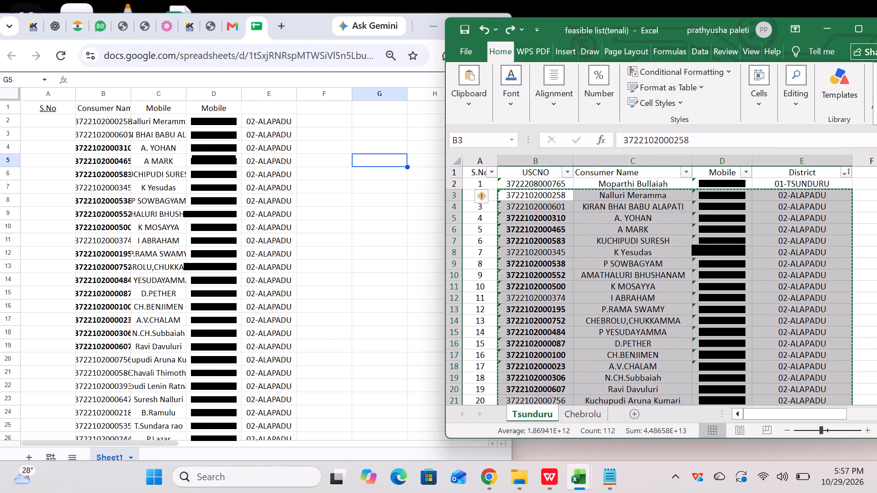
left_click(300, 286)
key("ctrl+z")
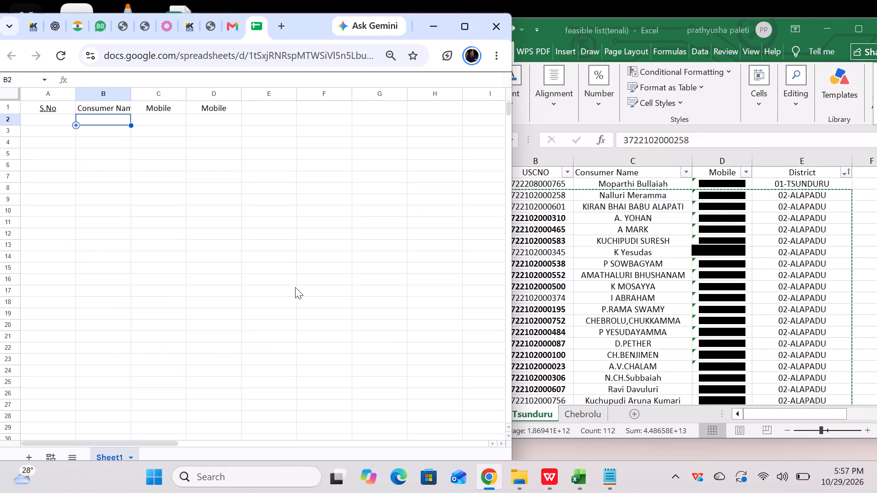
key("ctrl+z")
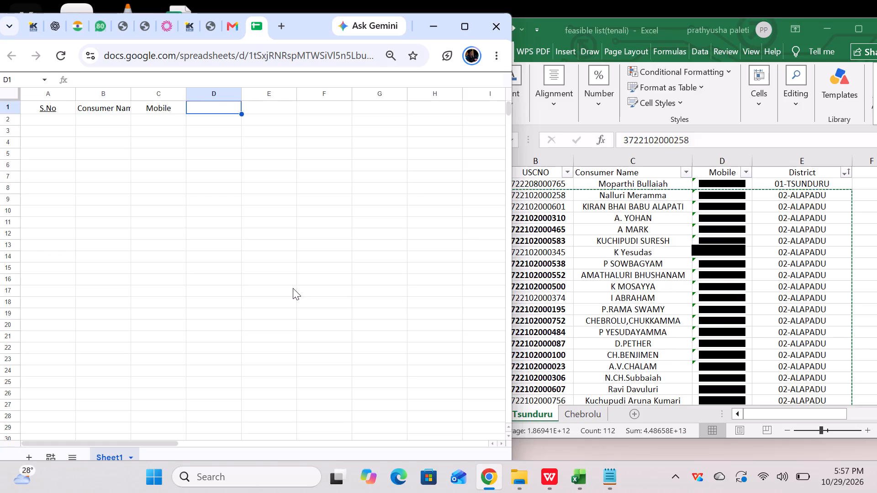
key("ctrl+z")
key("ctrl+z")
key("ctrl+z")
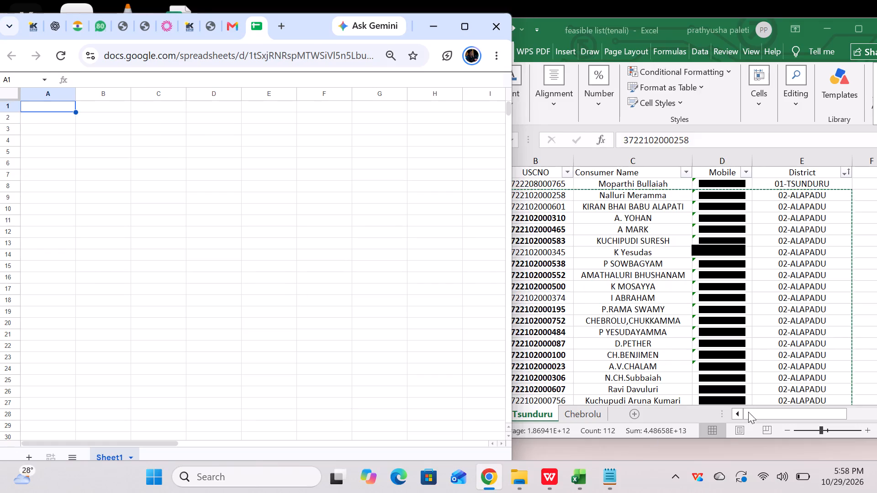
Copy the whole header row, S.No through District, from the Tsunduru Excel sheet into the Google sheet at A1.
left_click_drag(752, 409, 742, 412)
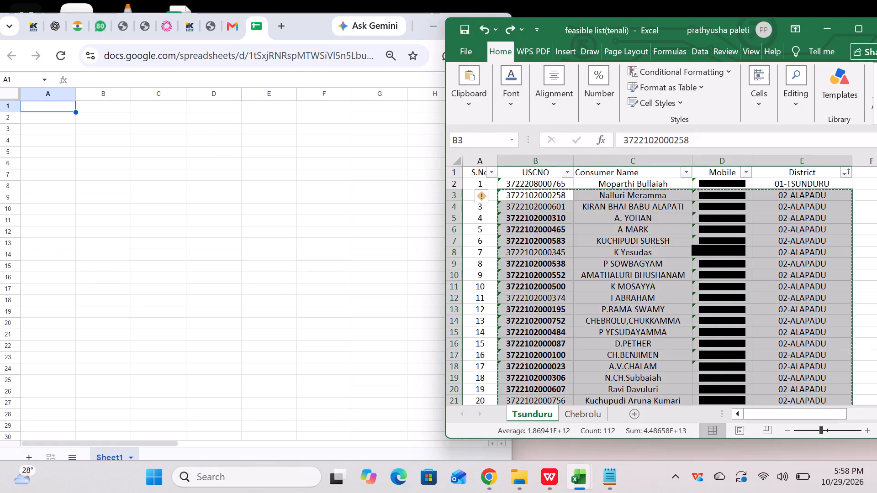
left_click_drag(477, 172, 794, 172)
key("ctrl+c")
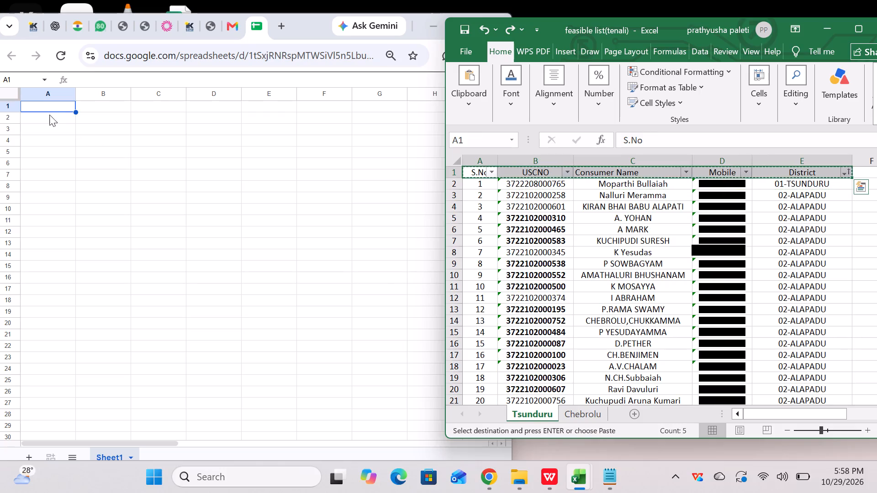
left_click(47, 108)
key("ctrl+v")
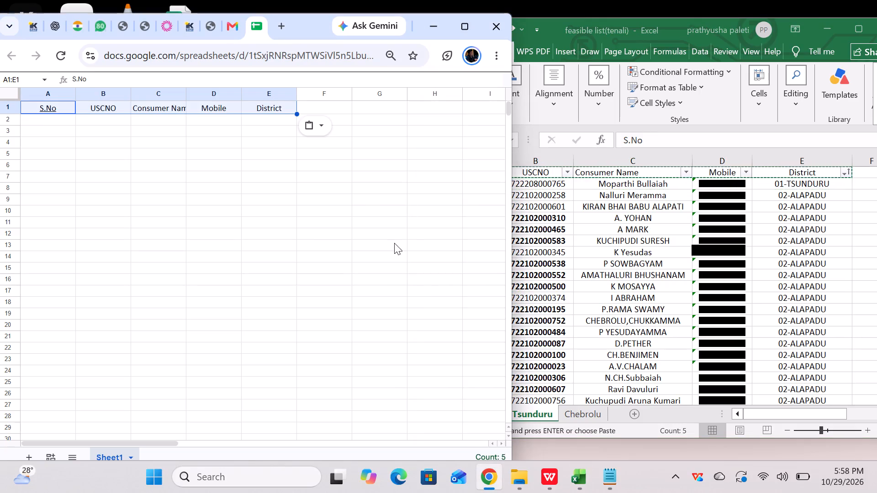
Narrow the browser window so it sits beside the Excel list without covering it.
left_click_drag(515, 226, 449, 241)
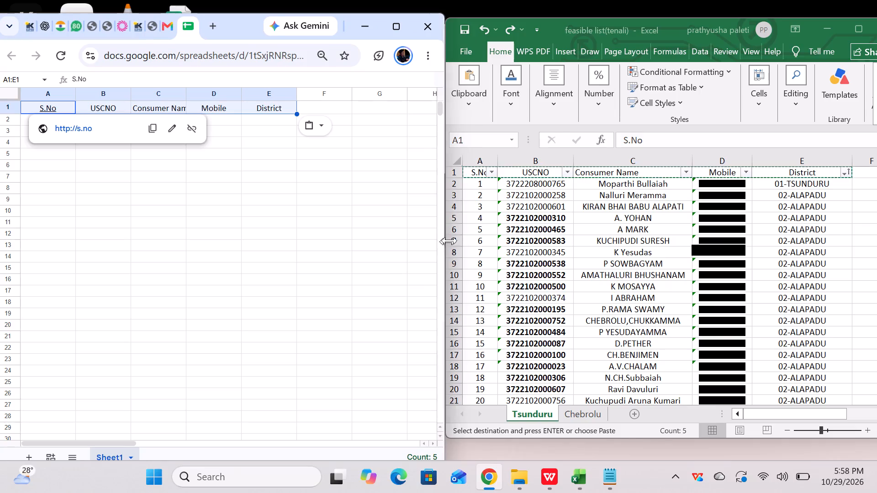
left_click_drag(449, 241, 451, 240)
left_click(333, 219)
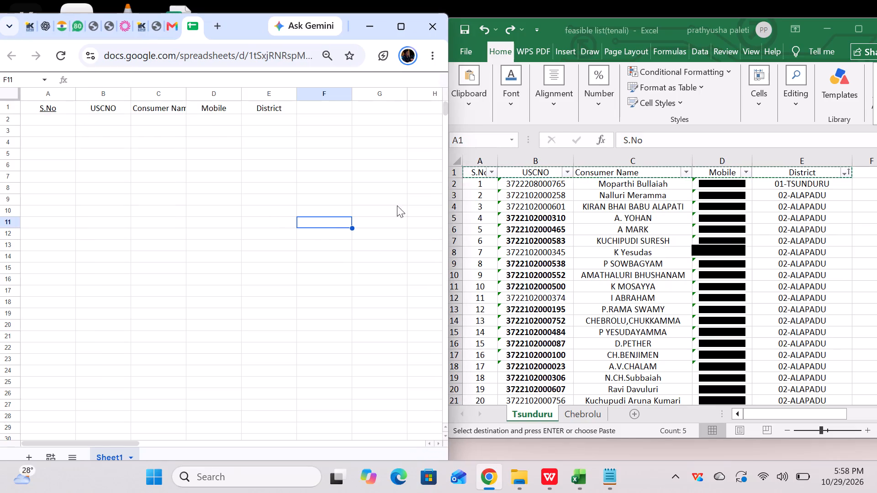
Copy the 02-ALAPADU rows B3:E30, USCNO through District, from the Excel list into the Google sheet starting at B2.
left_click_drag(511, 192, 528, 199)
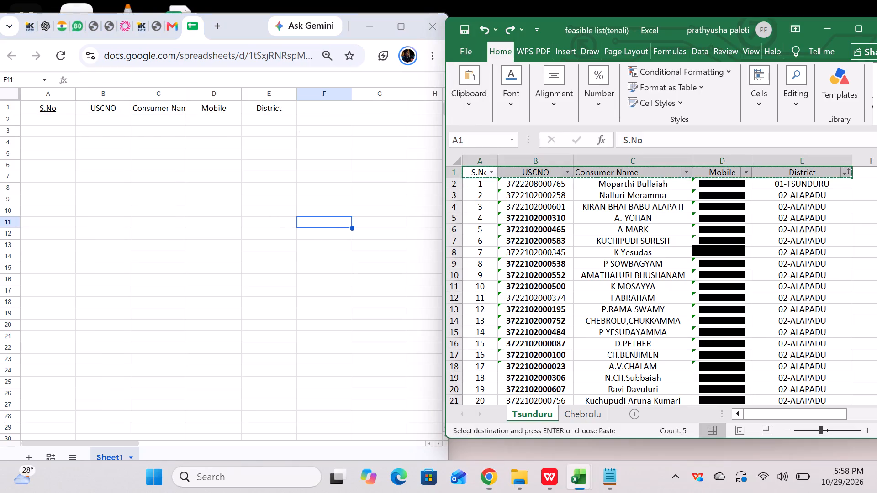
left_click_drag(528, 199, 623, 199)
left_click(548, 199)
left_click_drag(545, 196, 661, 204)
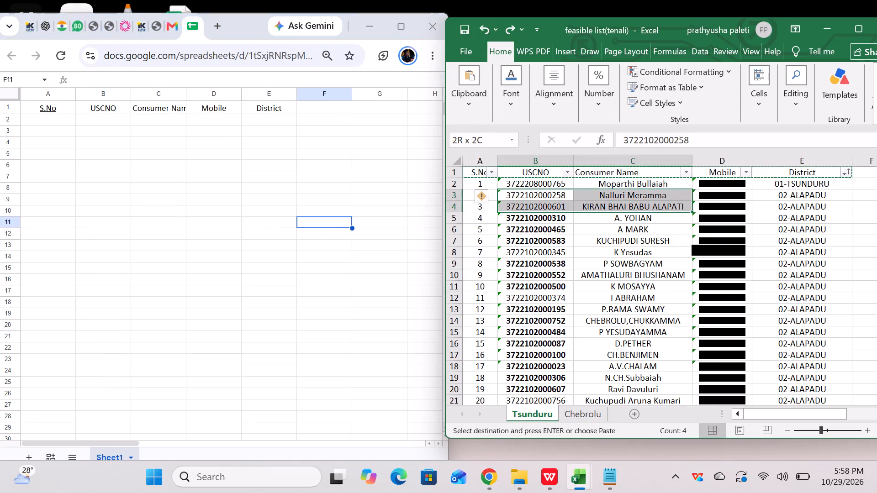
left_click_drag(661, 204, 771, 423)
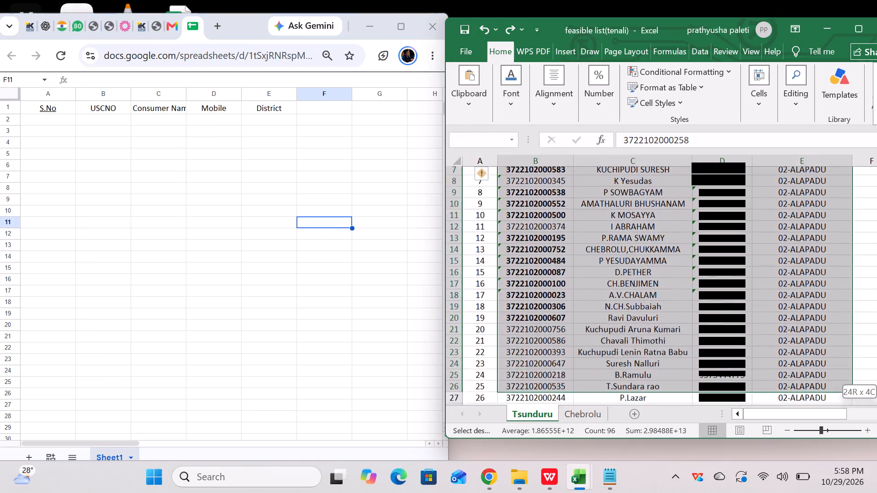
left_click_drag(771, 423, 775, 286)
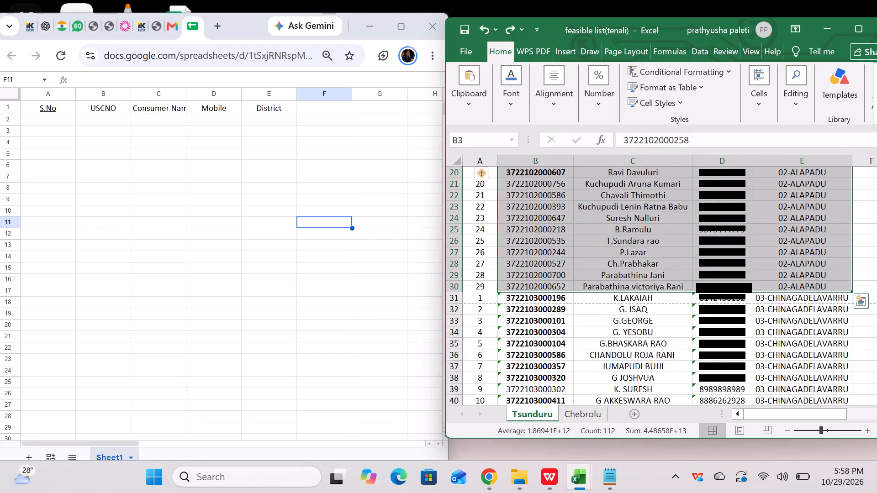
key("ctrl+c")
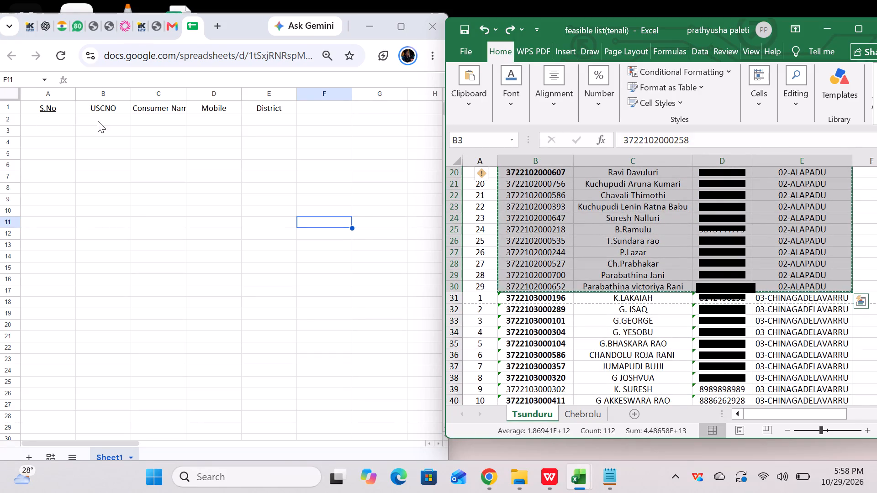
left_click(104, 120)
key("ctrl+v")
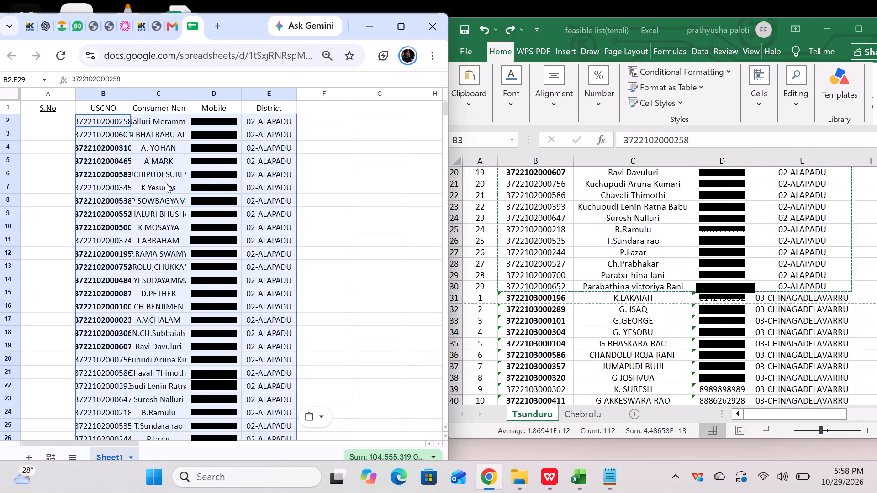
scroll(192, 172, "down", 4)
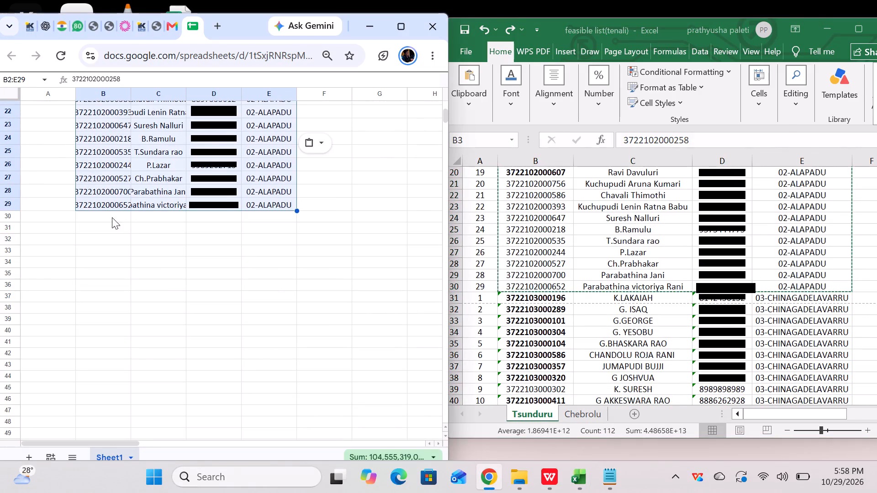
Copy the 03-CHINAGADELAVARRU rows B31:E54 from the Excel list into the Google sheet starting at B31.
left_click(85, 230)
scroll(519, 278, "down", 1)
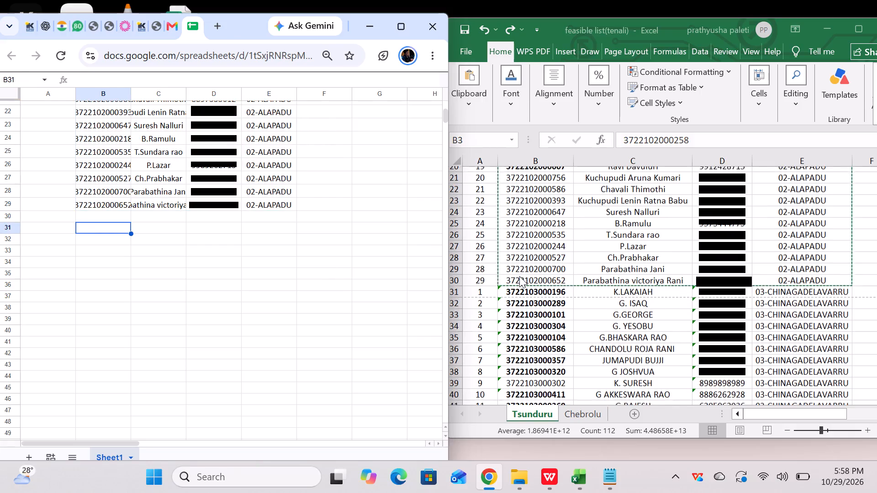
left_click_drag(518, 261, 637, 296)
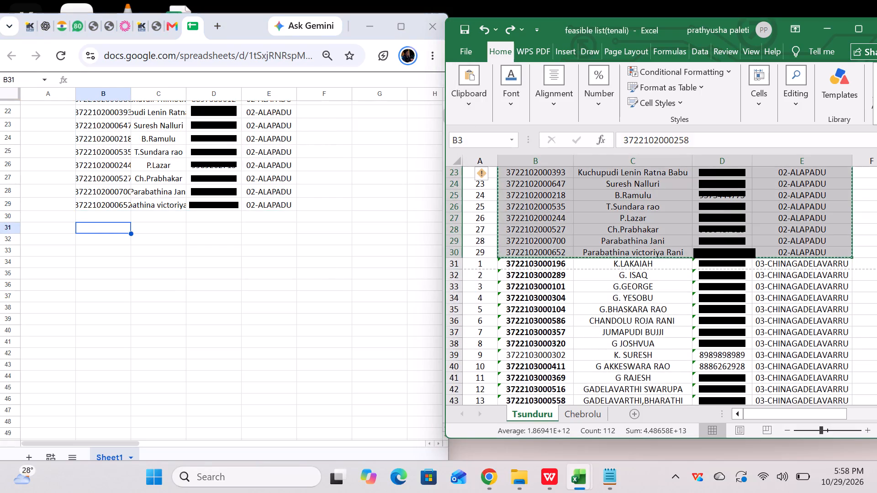
left_click(549, 267)
left_click_drag(547, 265, 827, 383)
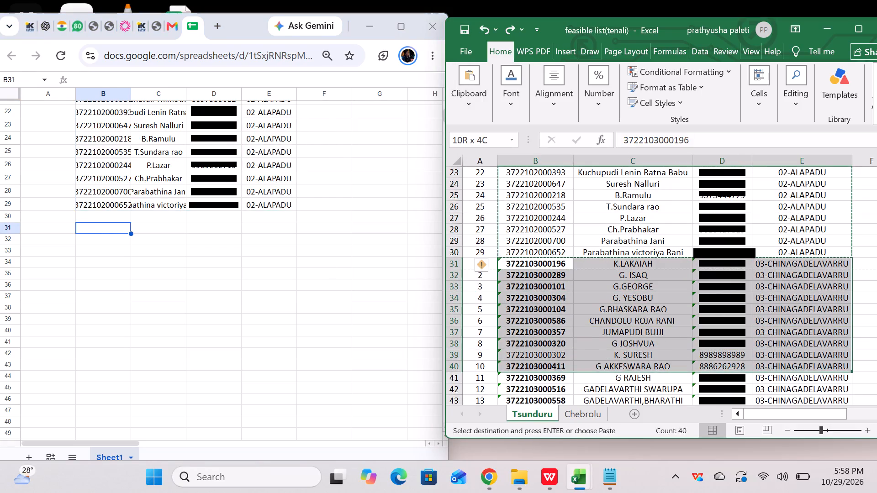
left_click_drag(827, 383, 804, 240)
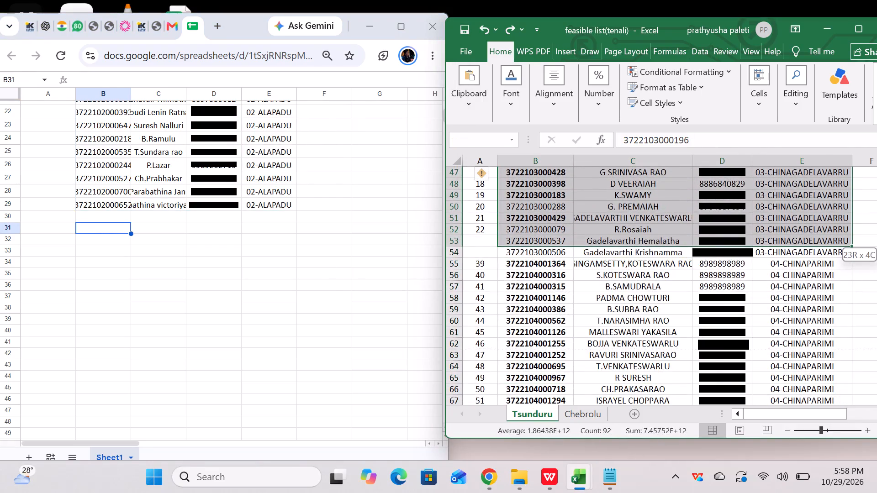
left_click_drag(804, 240, 803, 255)
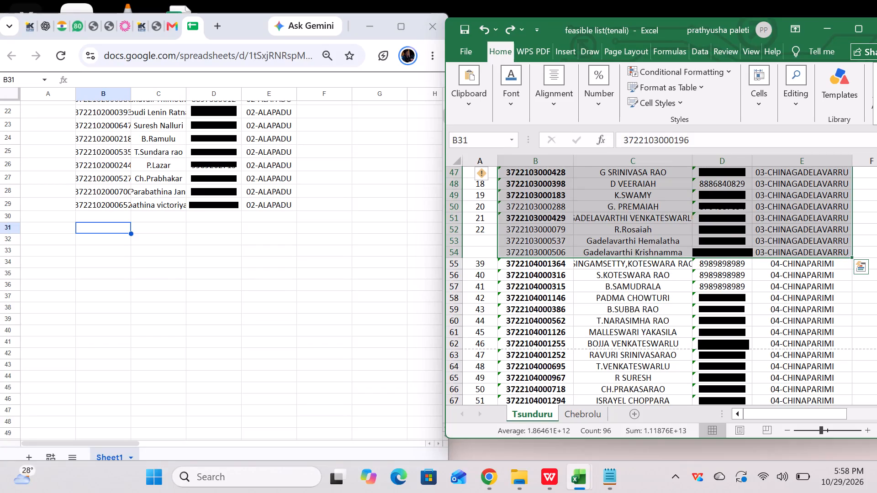
key("ctrl+c")
left_click(100, 229)
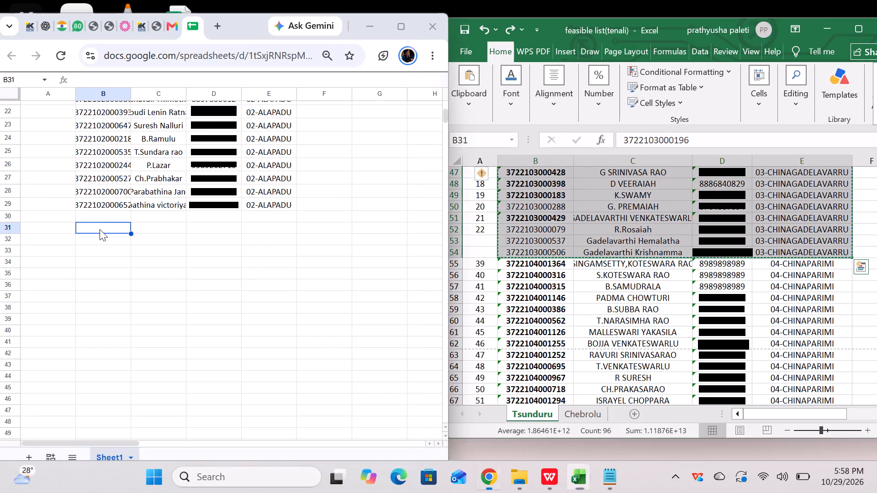
key("ctrl+v")
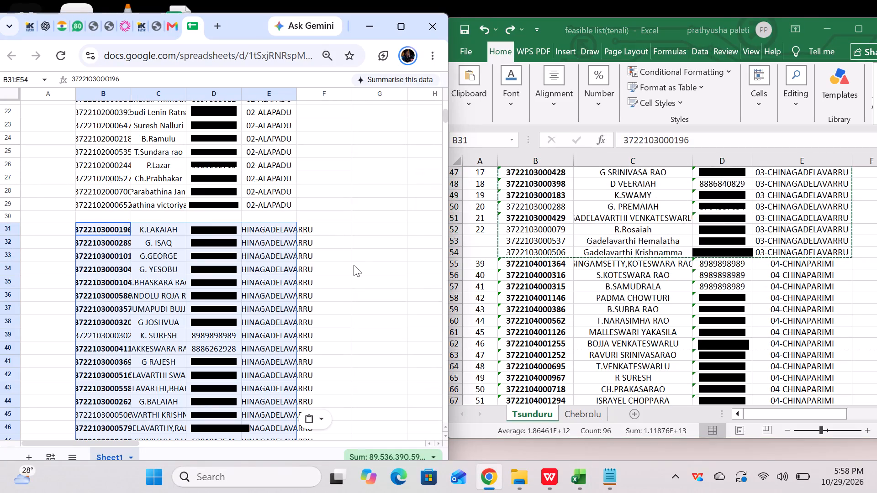
Copy the 04-CHINAPARIMI rows B55:E91 from the Excel list into the Google sheet starting at B56.
scroll(663, 247, "down", 2)
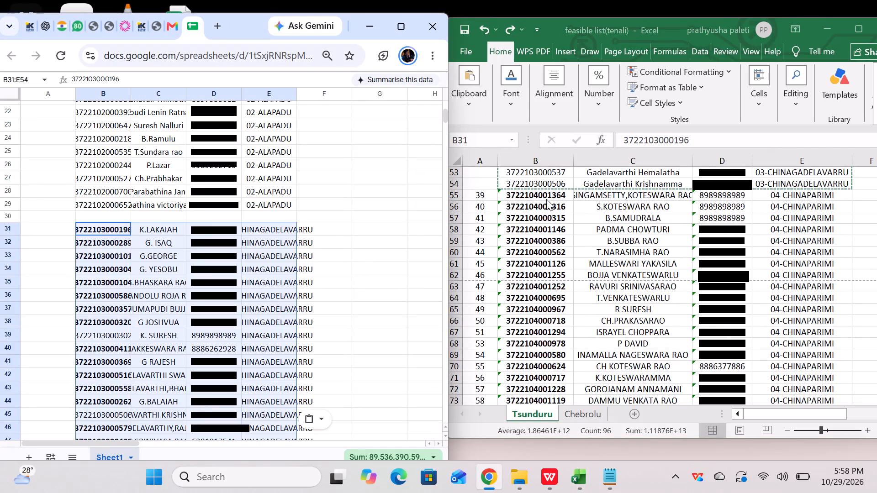
left_click(539, 195)
left_click(539, 200)
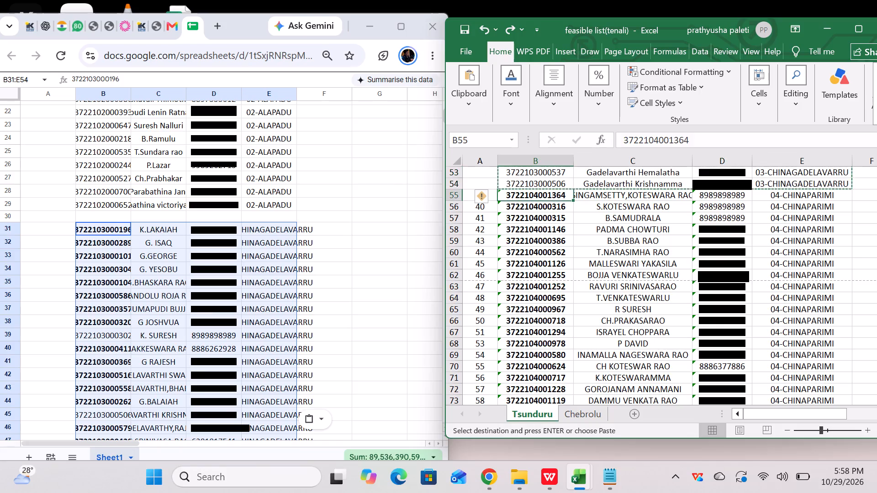
left_click_drag(539, 195, 814, 405)
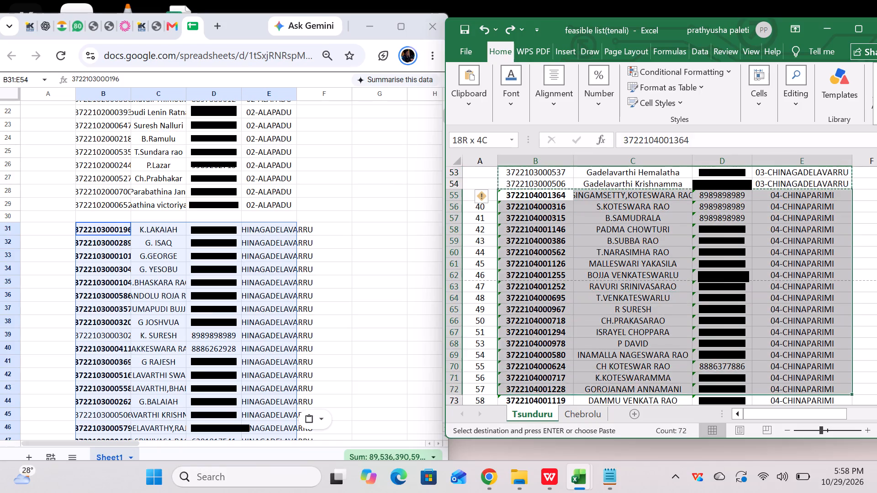
left_click_drag(814, 405, 818, 427)
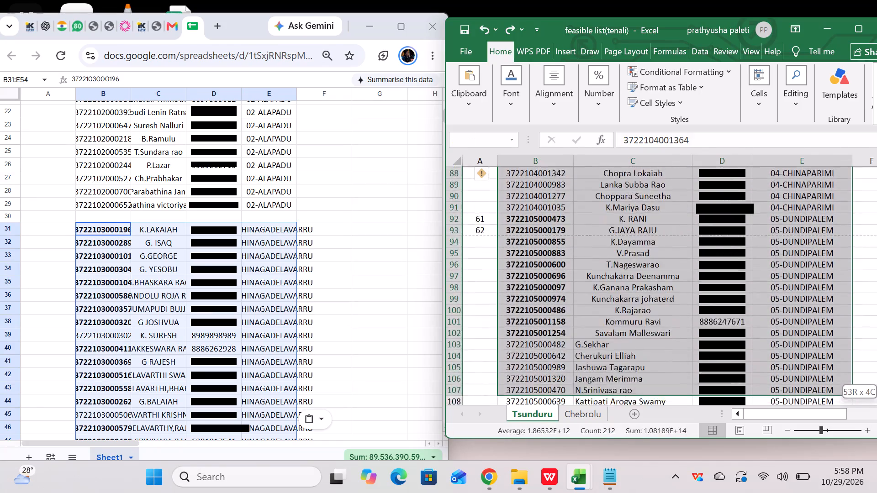
left_click_drag(818, 427, 779, 184)
key("ctrl+c")
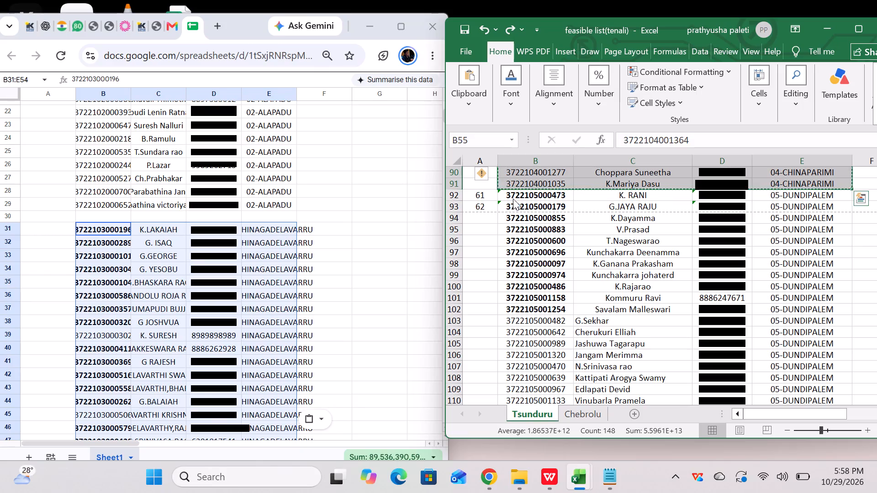
scroll(255, 278, "down", 5)
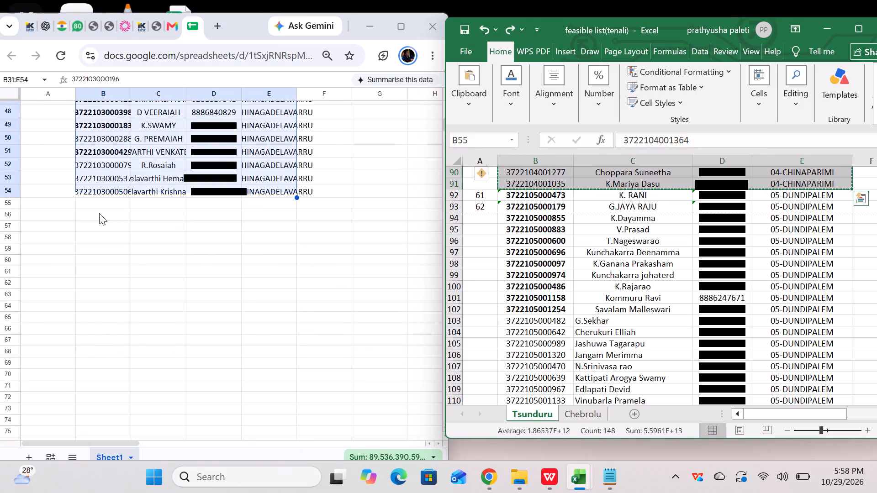
left_click(99, 213)
key("ctrl+v")
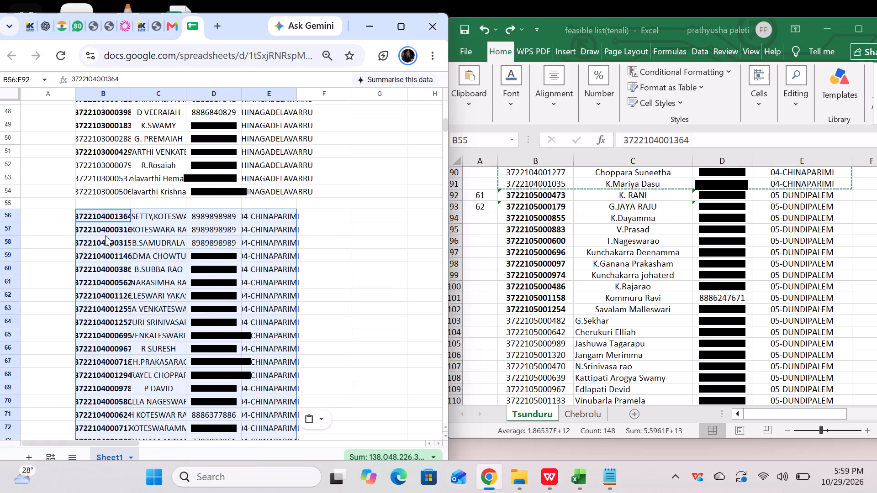
left_click(374, 222)
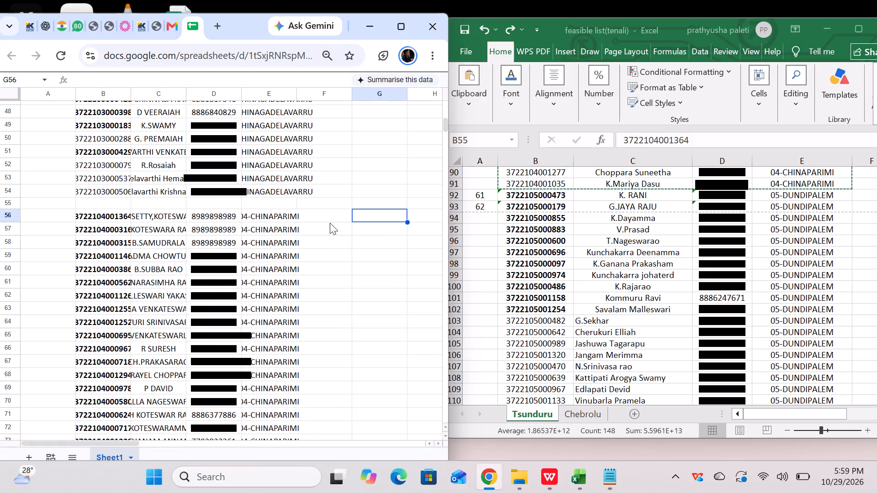
Auto-fit the widths of the USCNO, Consumer Name and District columns in the Google sheet to their contents.
scroll(299, 227, "down", 1)
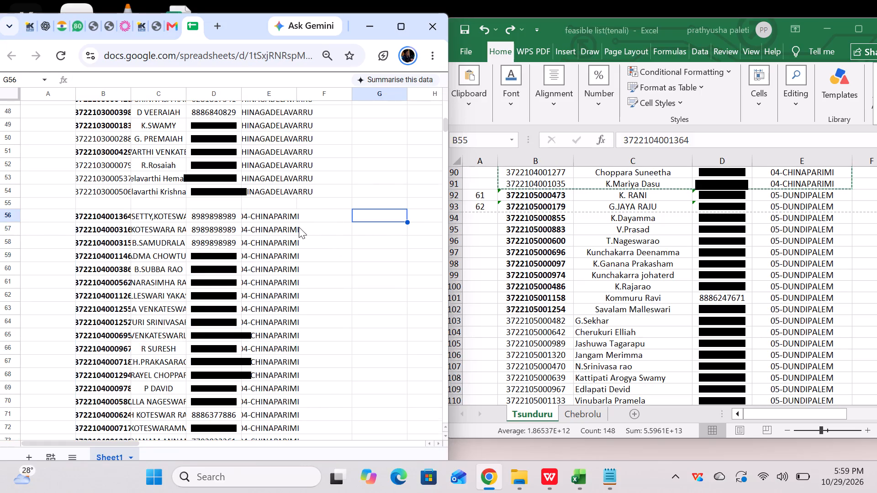
scroll(299, 227, "down", 1)
scroll(289, 219, "up", 18)
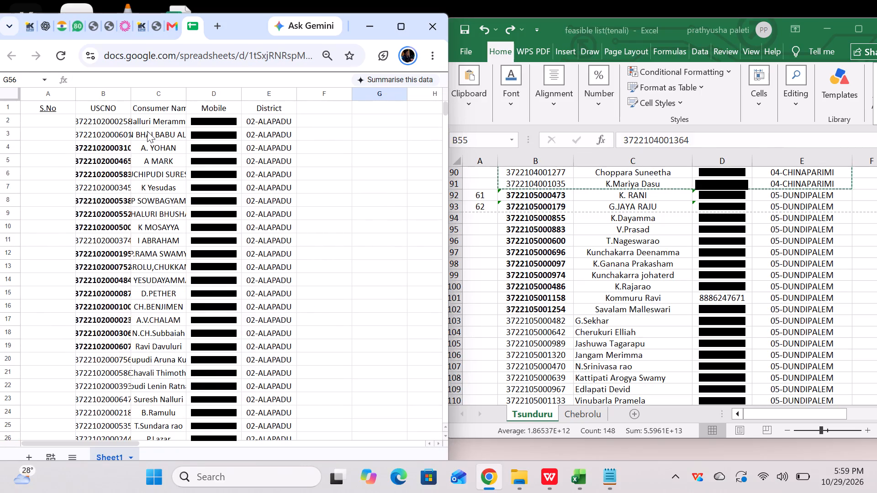
double_click(130, 91)
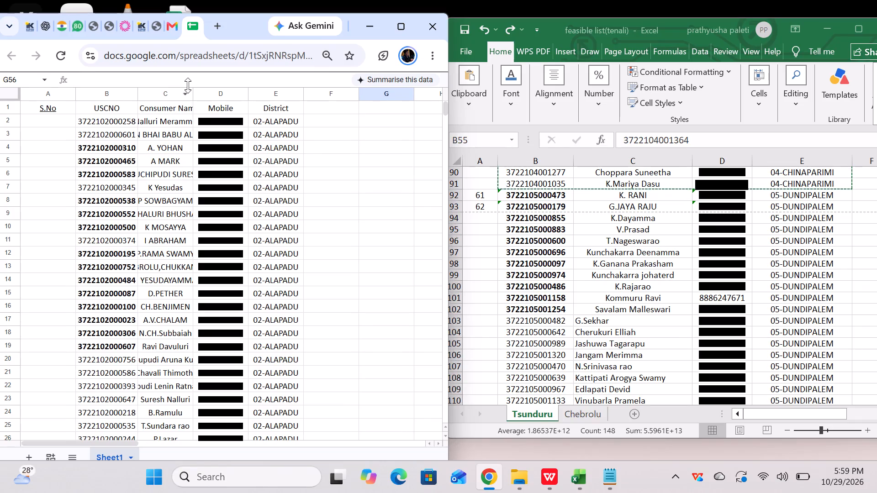
double_click(194, 92)
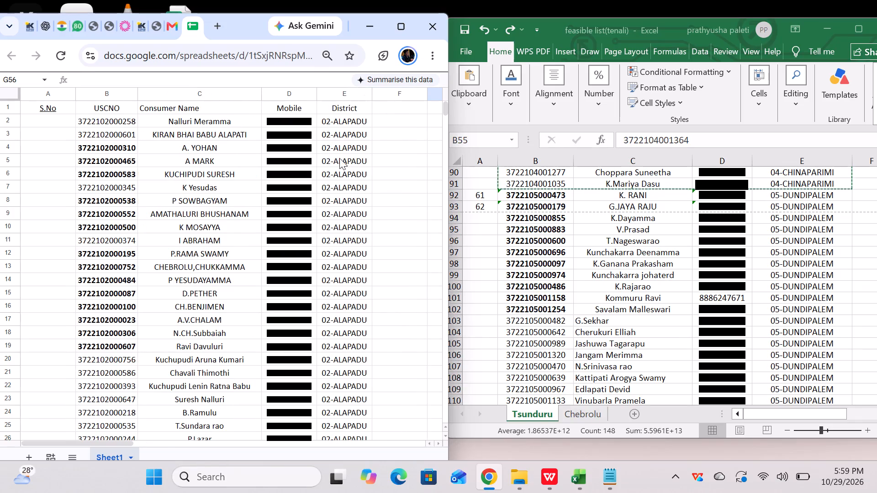
scroll(321, 168, "down", 5)
scroll(309, 174, "up", 3)
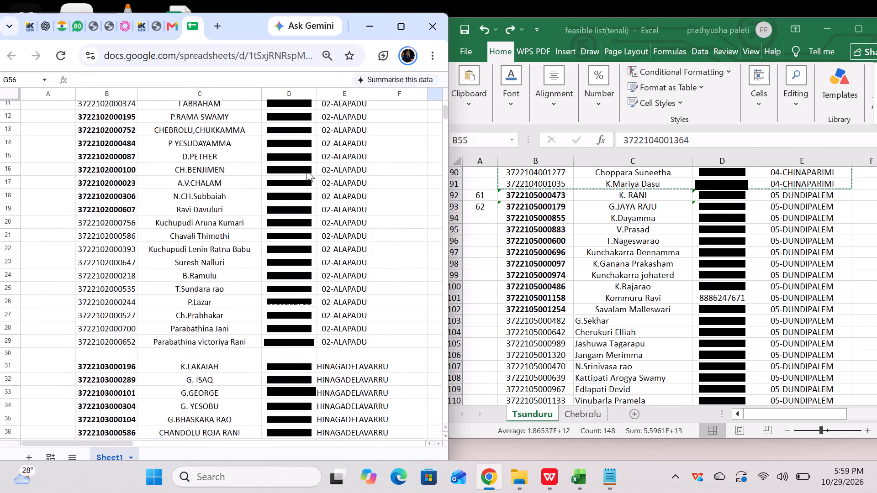
scroll(306, 170, "up", 7)
double_click(371, 96)
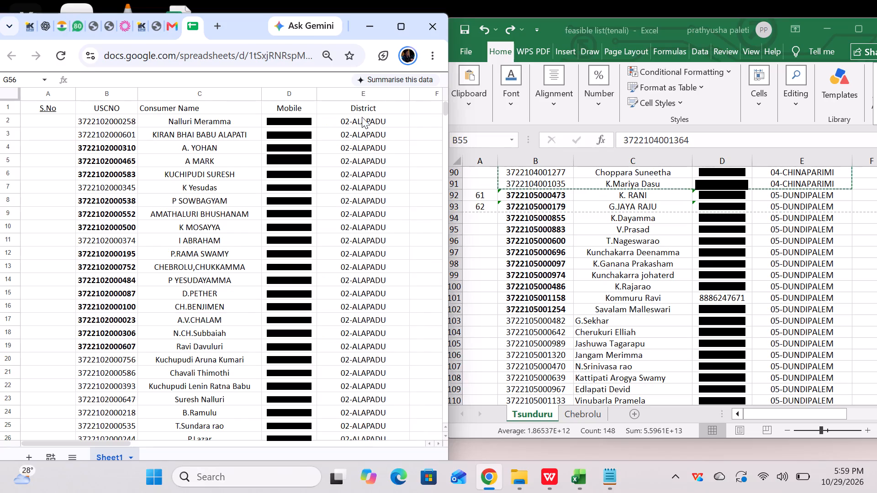
Copy the 05-DUNDIPALEM rows B92:E111 from the Excel list into the Google sheet starting at B94.
scroll(335, 147, "down", 7)
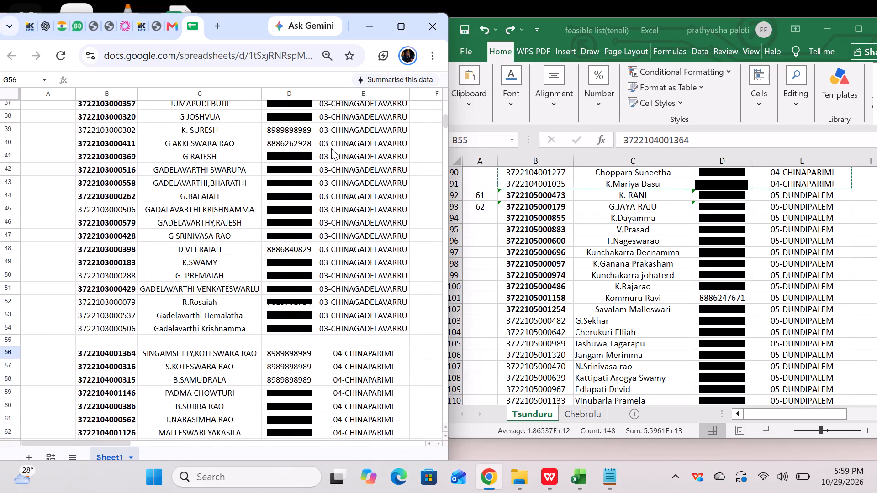
scroll(331, 148, "down", 5)
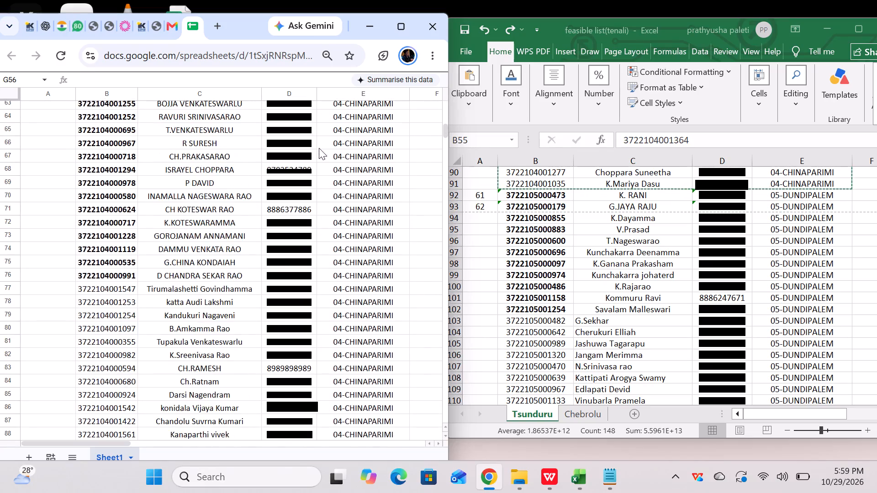
scroll(317, 148, "down", 4)
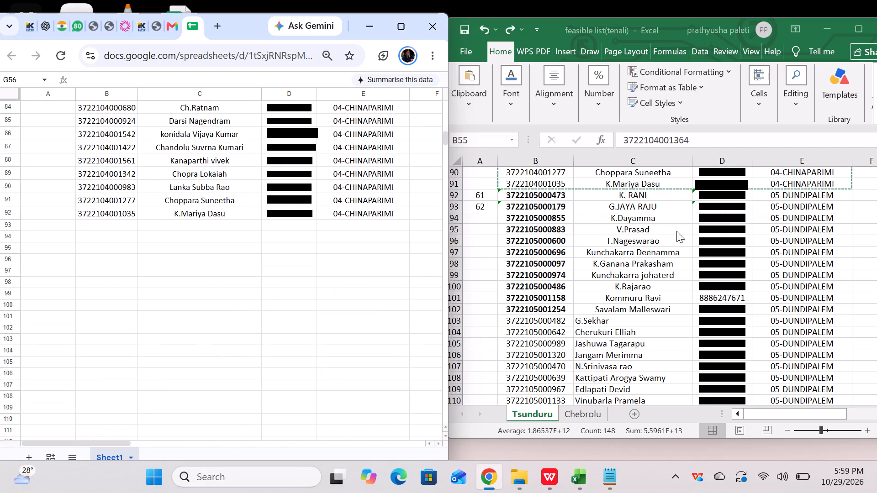
left_click_drag(530, 194, 537, 194)
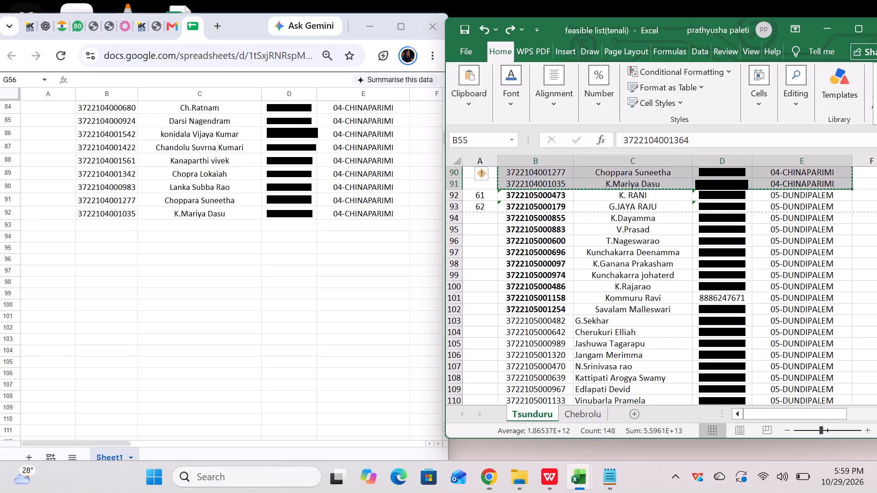
left_click_drag(537, 194, 563, 201)
left_click_drag(550, 197, 810, 270)
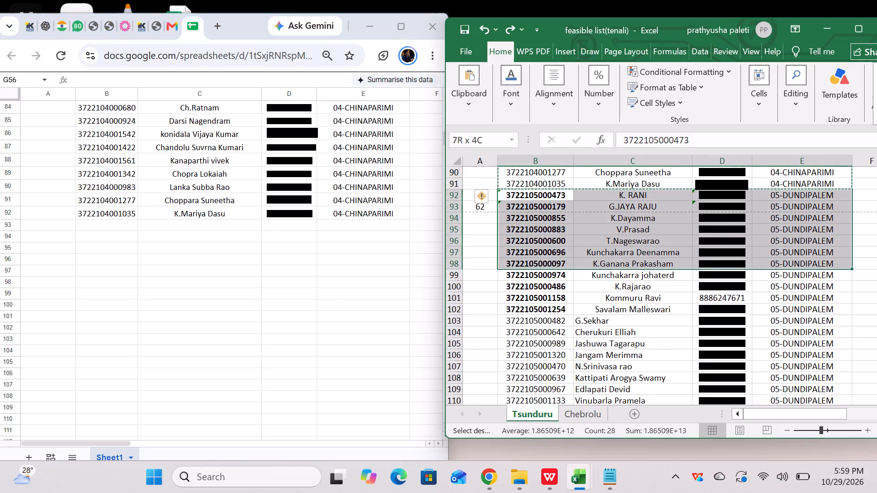
left_click_drag(810, 270, 798, 418)
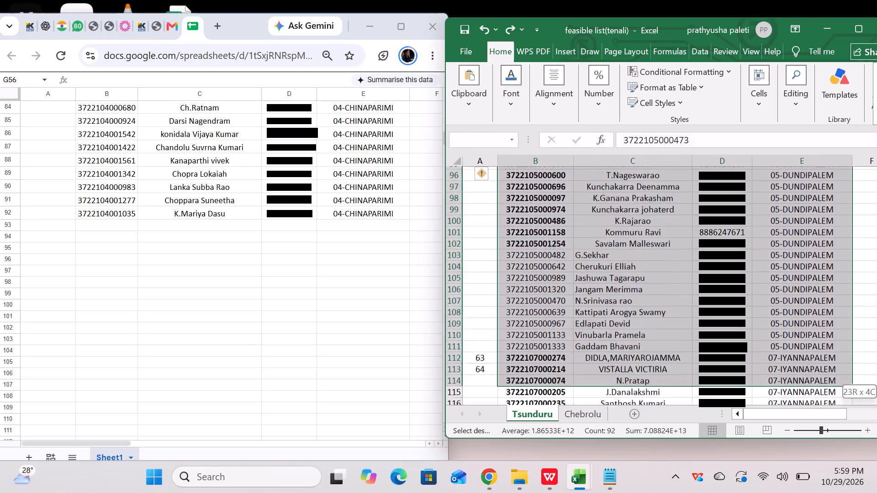
left_click_drag(798, 418, 761, 243)
key("ctrl+c")
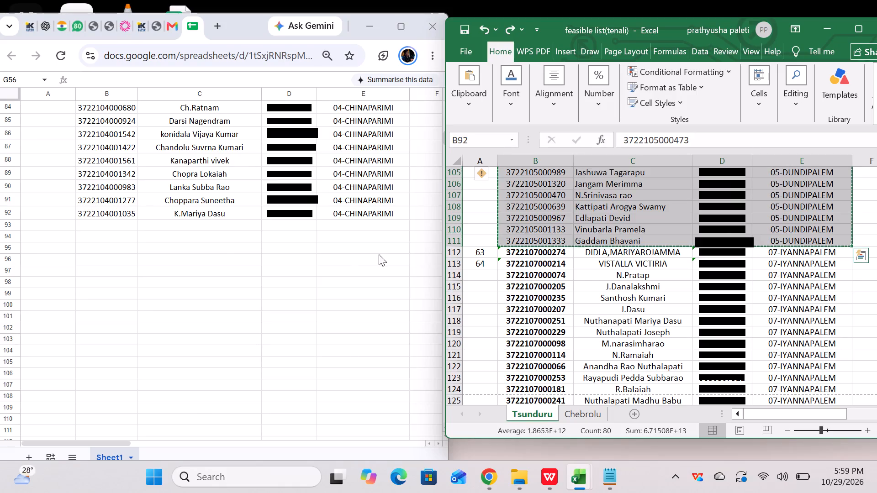
scroll(313, 264, "up", 5)
scroll(310, 264, "down", 6)
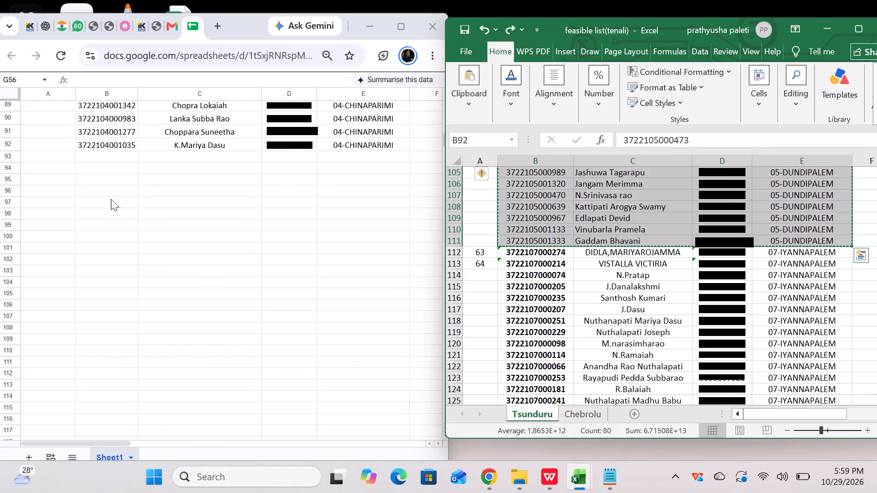
left_click(100, 167)
key("ctrl+v")
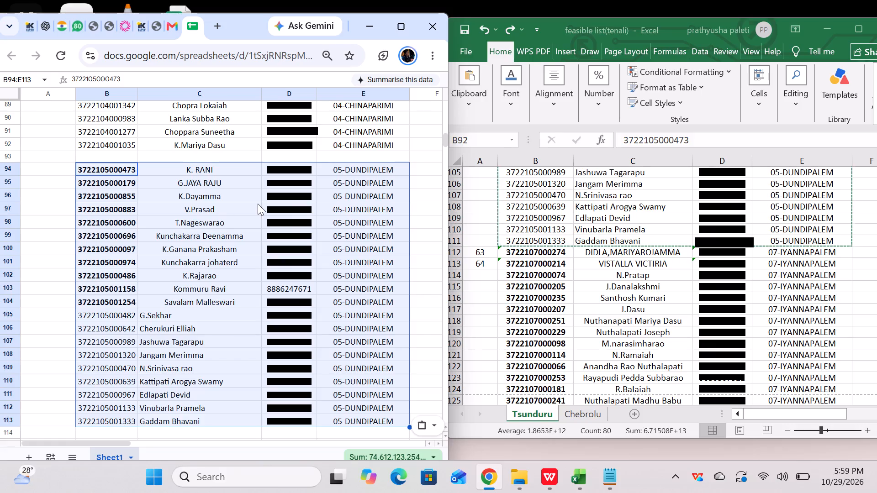
Freeze the header row, row 1, of the Google sheet.
scroll(248, 201, "up", 20)
scroll(248, 201, "up", 6)
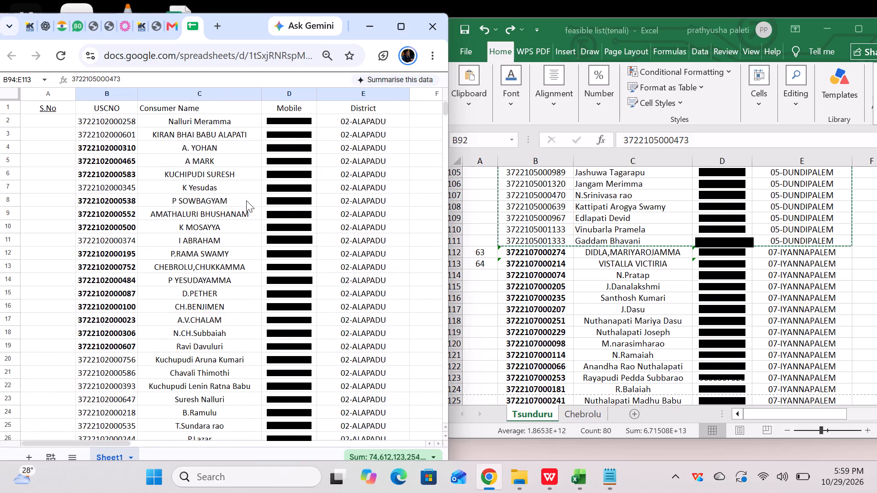
scroll(246, 200, "up", 2)
left_click(9, 105)
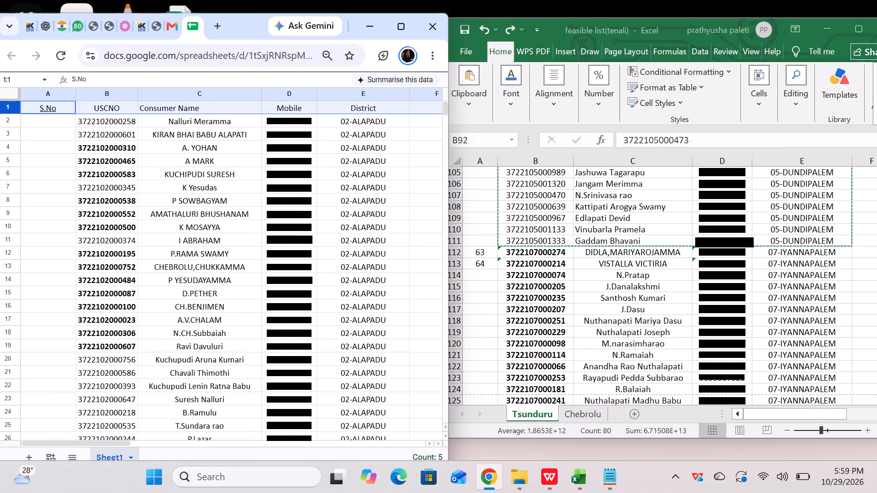
right_click(9, 105)
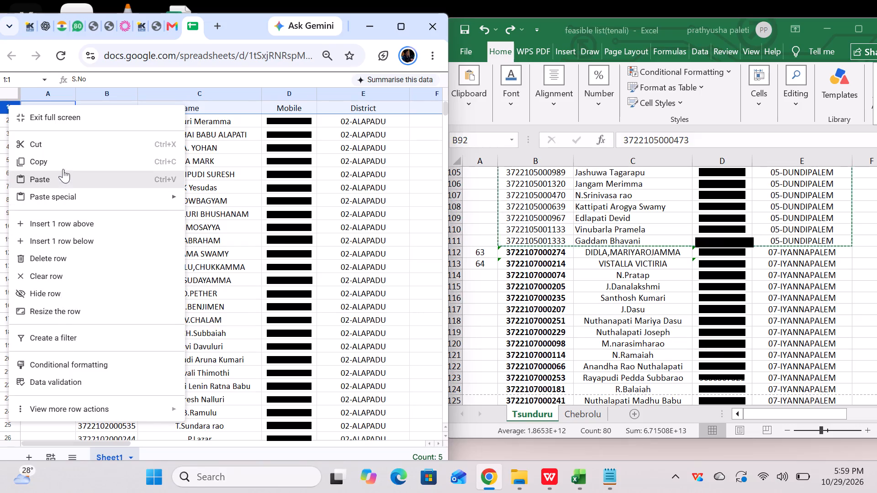
scroll(56, 249, "down", 2)
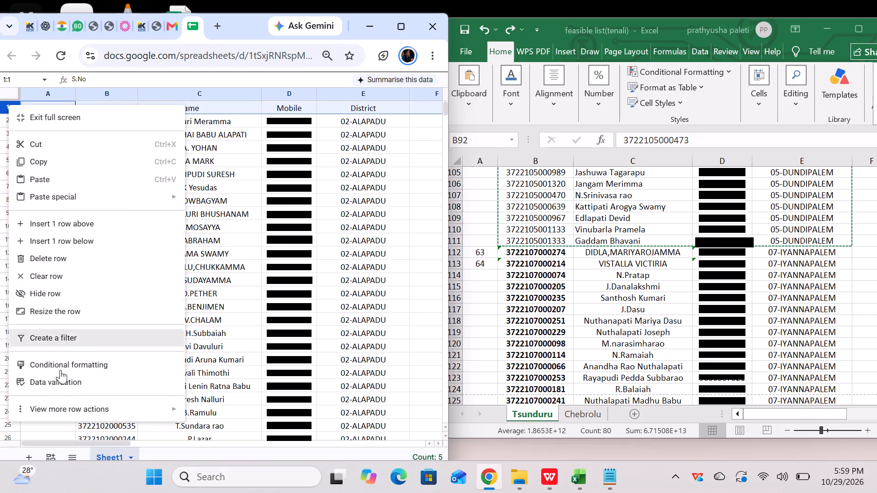
left_click(75, 405)
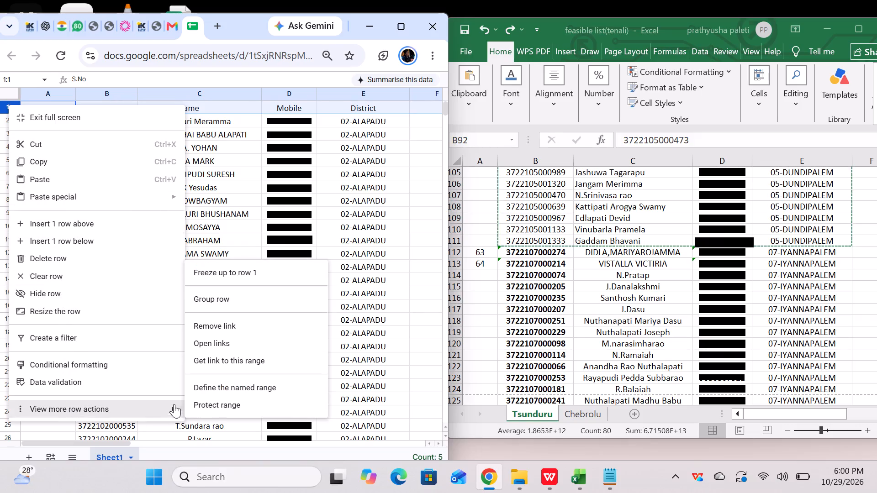
left_click(244, 275)
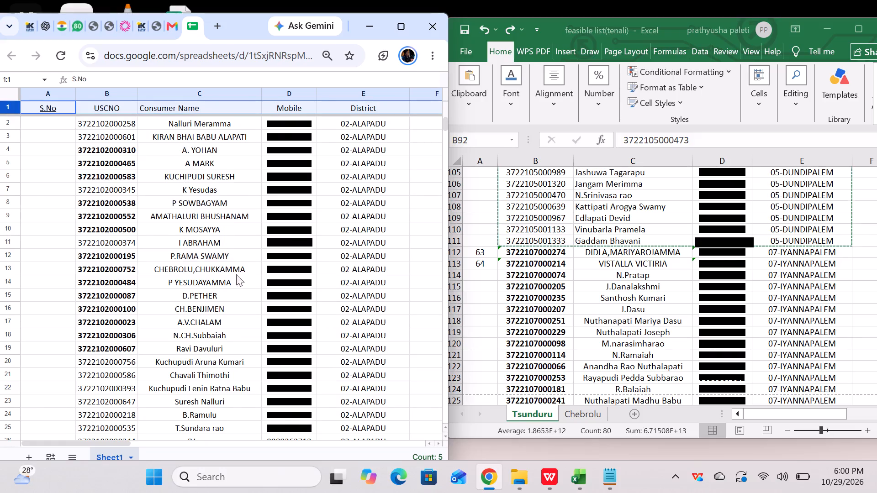
scroll(208, 251, "down", 1)
scroll(206, 250, "up", 1)
left_click(206, 250)
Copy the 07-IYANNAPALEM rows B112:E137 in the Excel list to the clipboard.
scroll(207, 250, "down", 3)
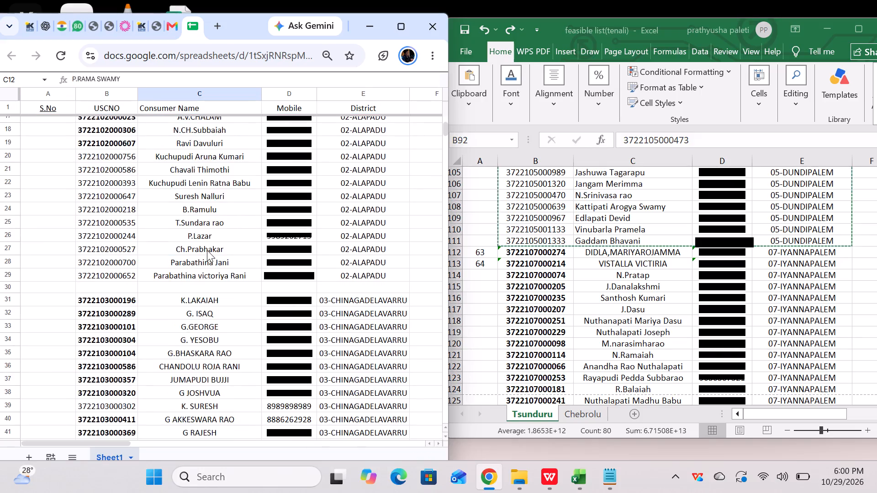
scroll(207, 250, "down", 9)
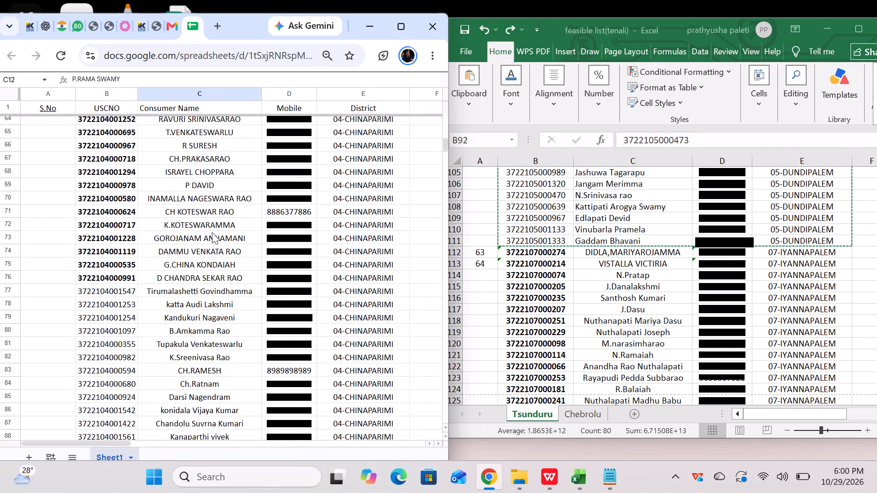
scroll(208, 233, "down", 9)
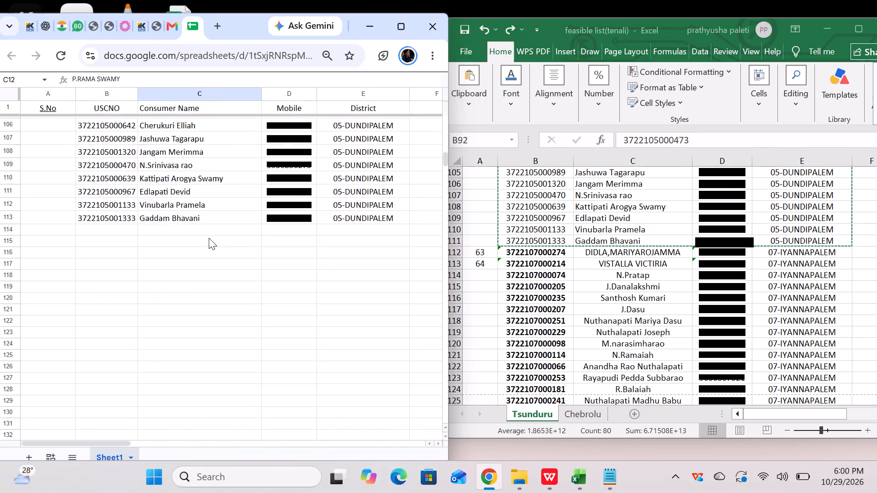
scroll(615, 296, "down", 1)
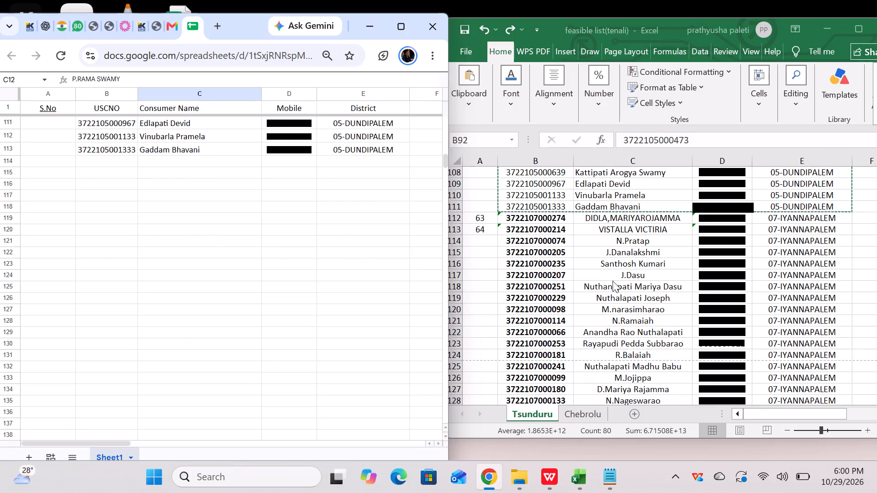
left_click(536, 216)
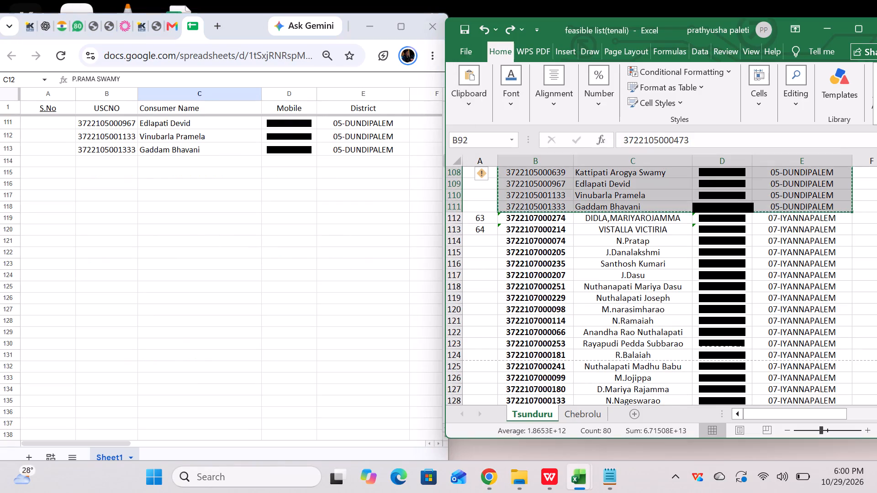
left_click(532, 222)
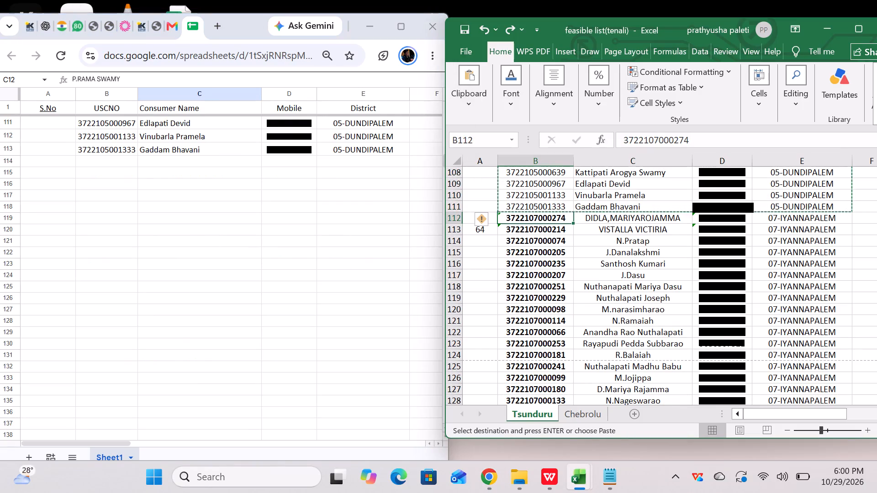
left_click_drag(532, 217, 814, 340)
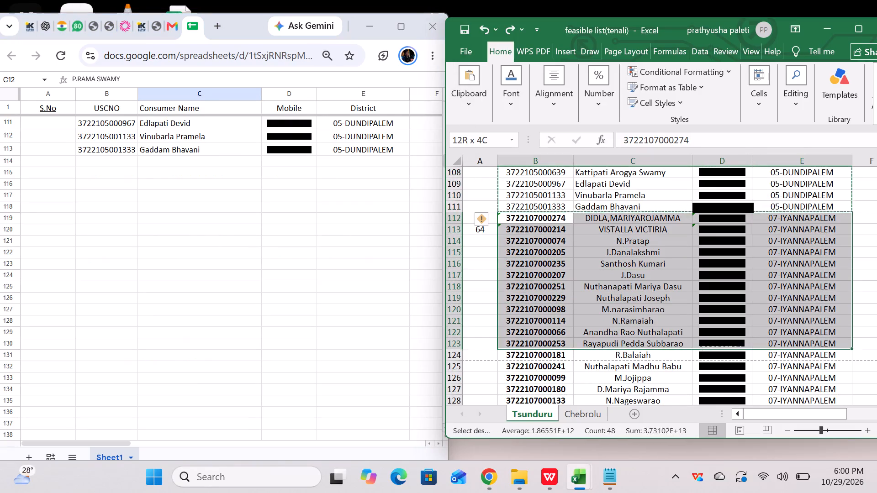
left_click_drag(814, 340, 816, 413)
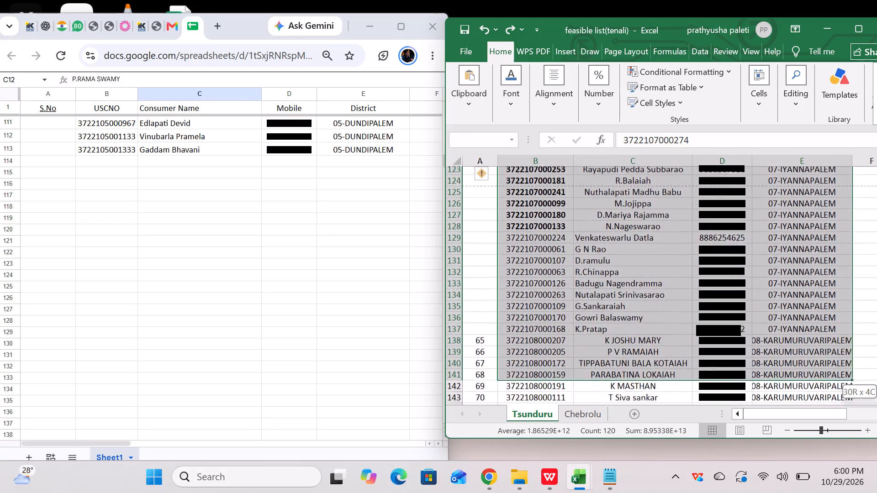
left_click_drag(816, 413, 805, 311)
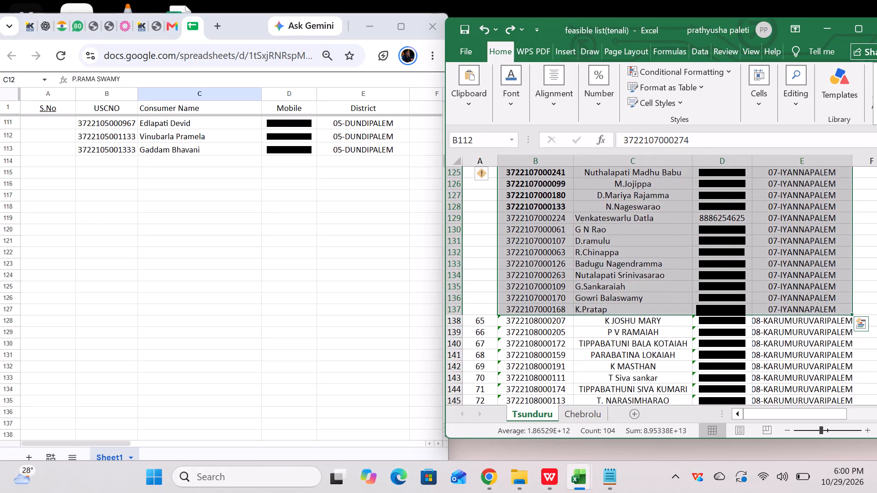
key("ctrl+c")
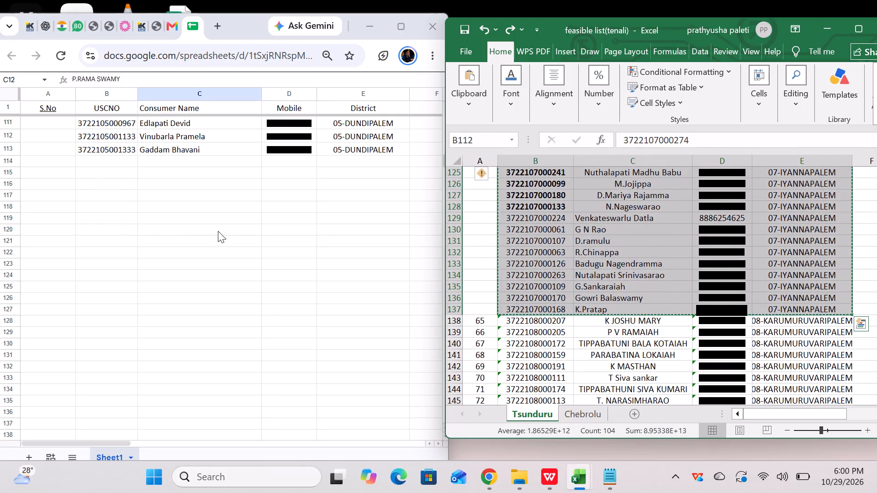
Copy the 06-EDLAPALLI rows B370:E375 from the Excel list into the Google sheet starting at B115.
left_click(595, 357)
scroll(595, 350, "down", 10)
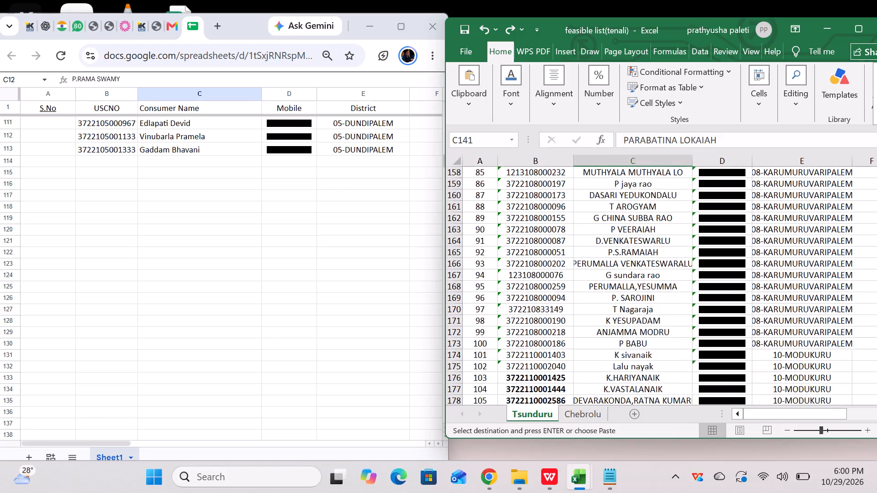
scroll(591, 336, "down", 4)
scroll(591, 336, "down", 19)
scroll(591, 336, "down", 5)
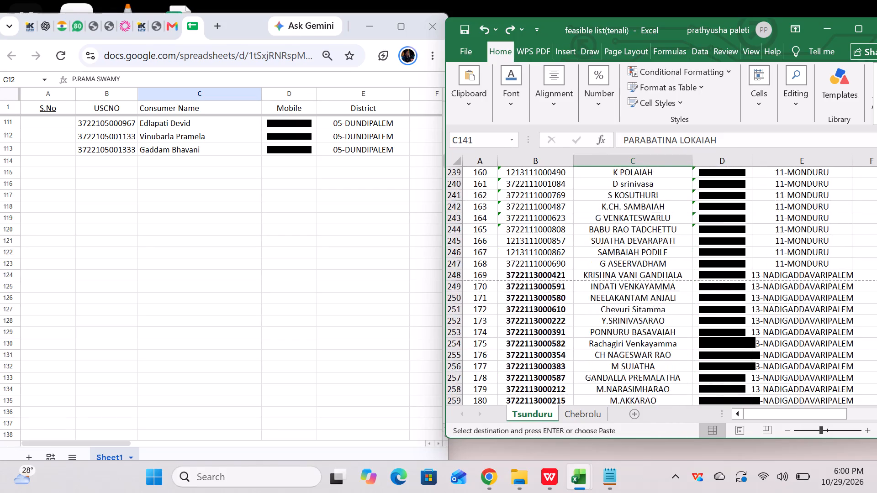
scroll(590, 335, "down", 17)
scroll(589, 333, "down", 7)
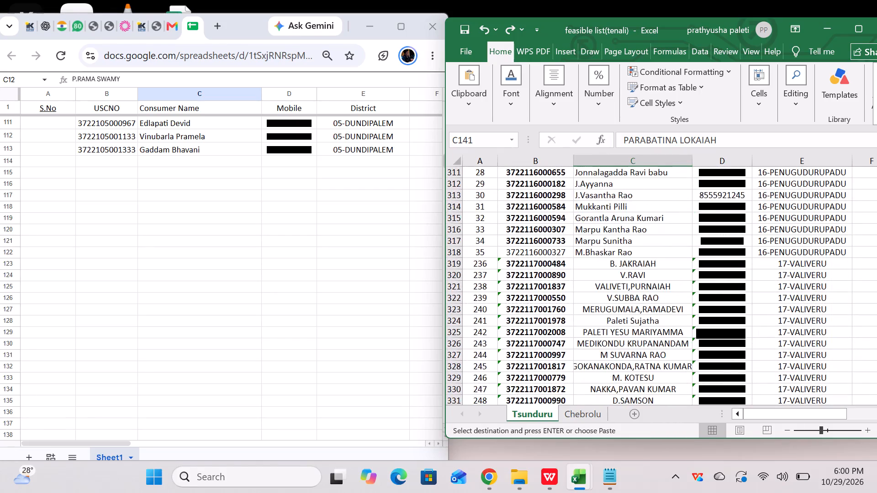
scroll(589, 333, "down", 18)
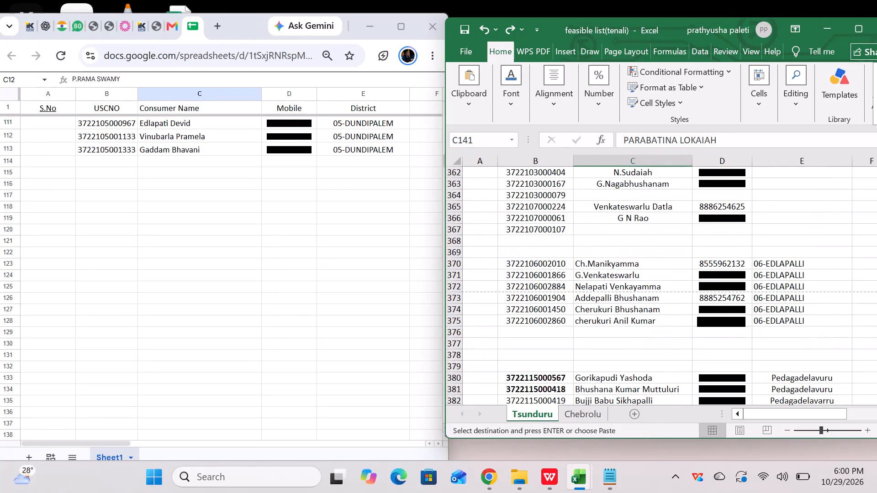
left_click_drag(504, 227, 659, 248)
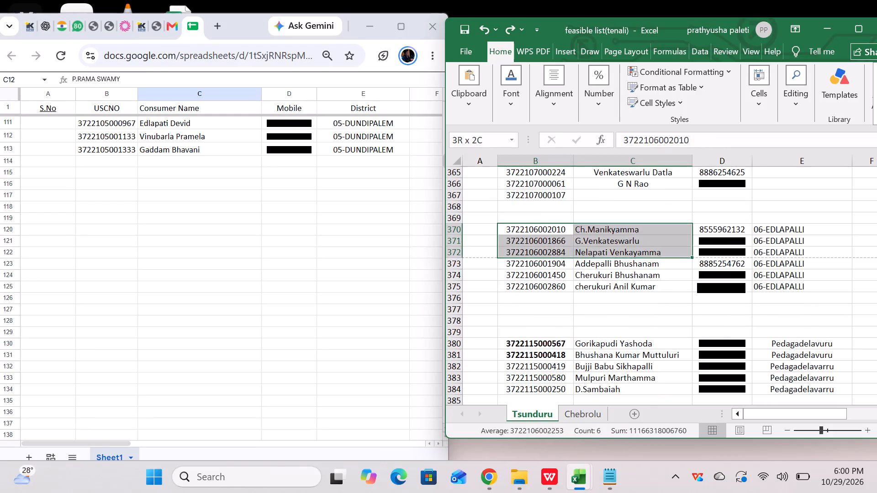
left_click_drag(659, 248, 784, 288)
key("ctrl+c")
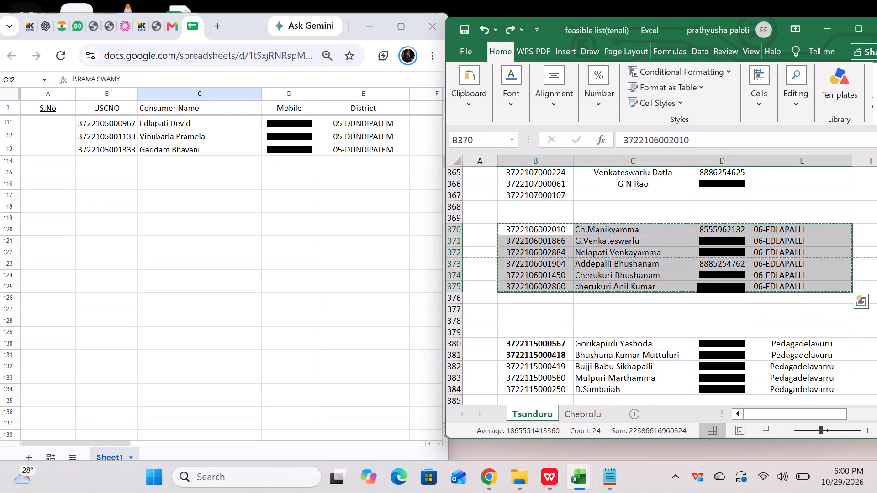
left_click(92, 173)
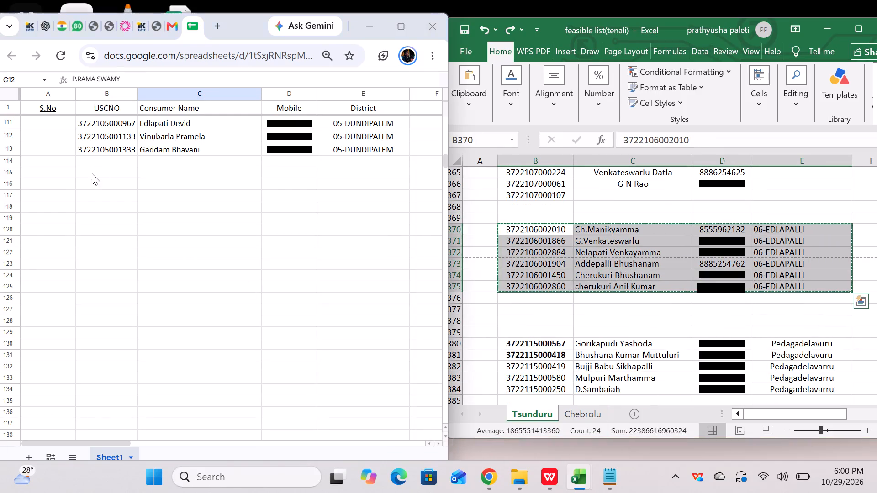
key("ctrl+v")
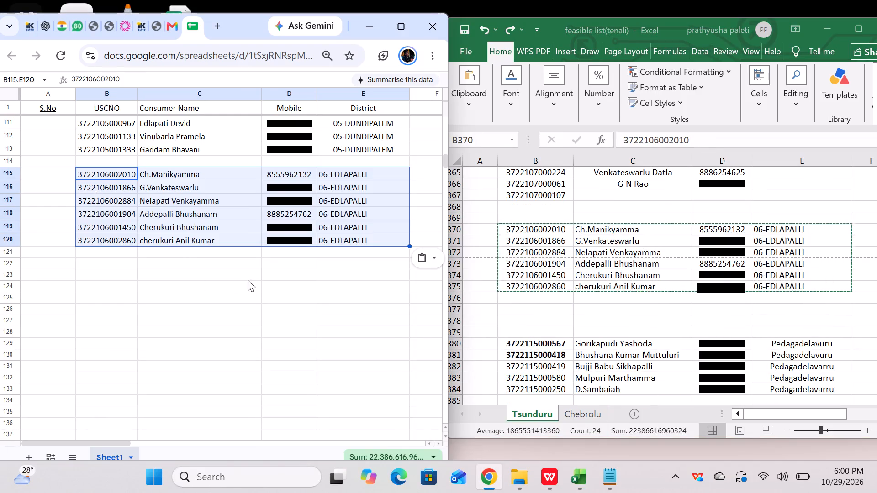
left_click(248, 280)
Copy the 07-IYANNAPALEM rows B112:E137 from the Excel list into the Google sheet starting at B123.
scroll(592, 273, "up", 18)
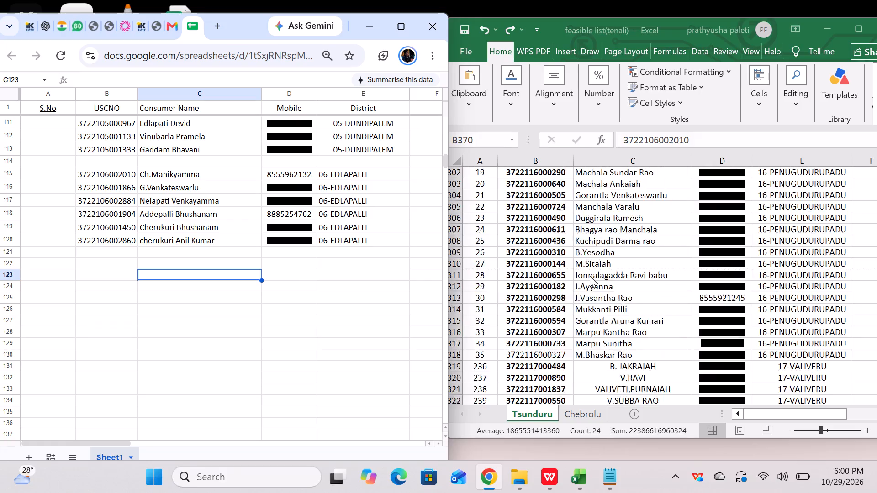
scroll(590, 276, "up", 20)
scroll(590, 276, "up", 20)
scroll(590, 276, "up", 4)
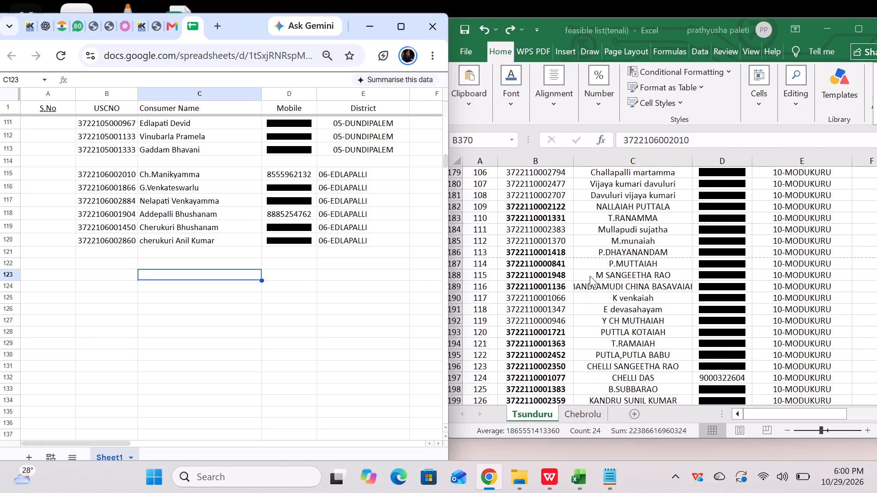
scroll(590, 276, "up", 20)
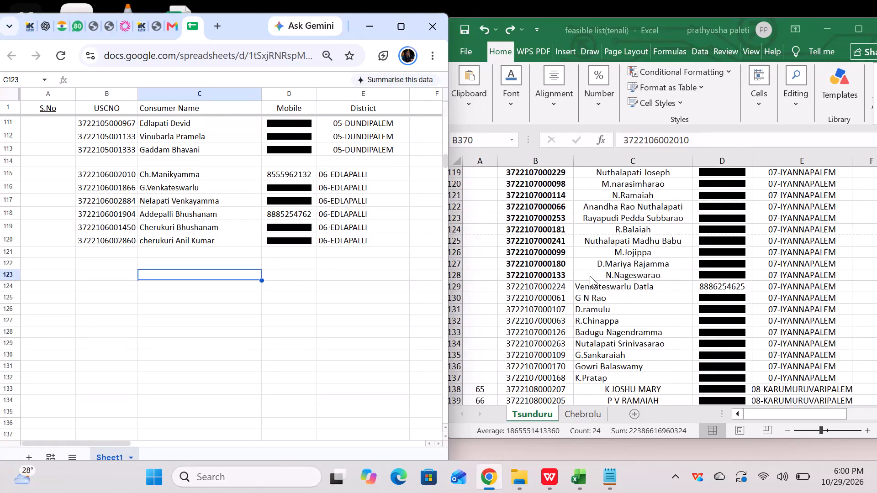
scroll(590, 276, "up", 4)
left_click_drag(518, 226, 596, 230)
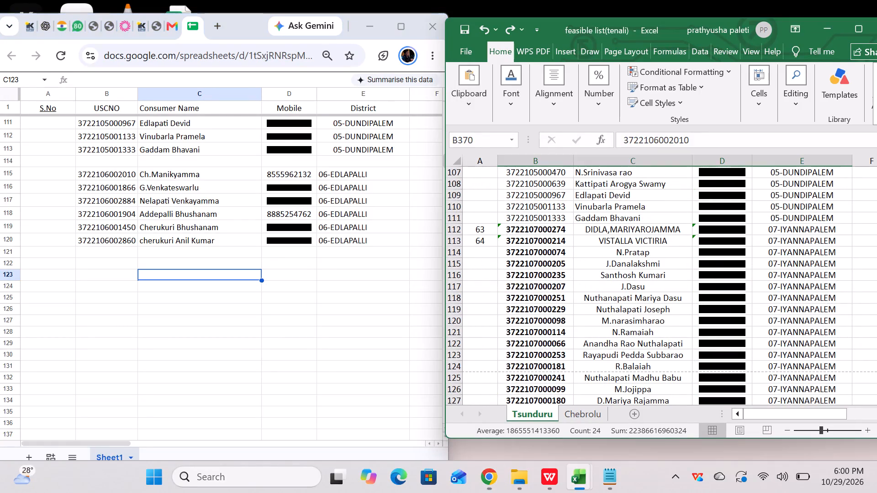
left_click_drag(596, 230, 708, 235)
left_click_drag(557, 230, 721, 235)
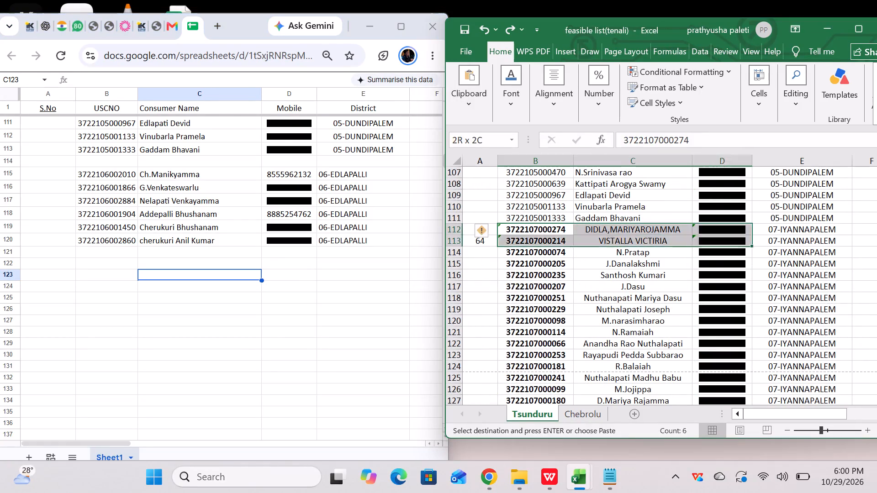
left_click_drag(721, 235, 782, 414)
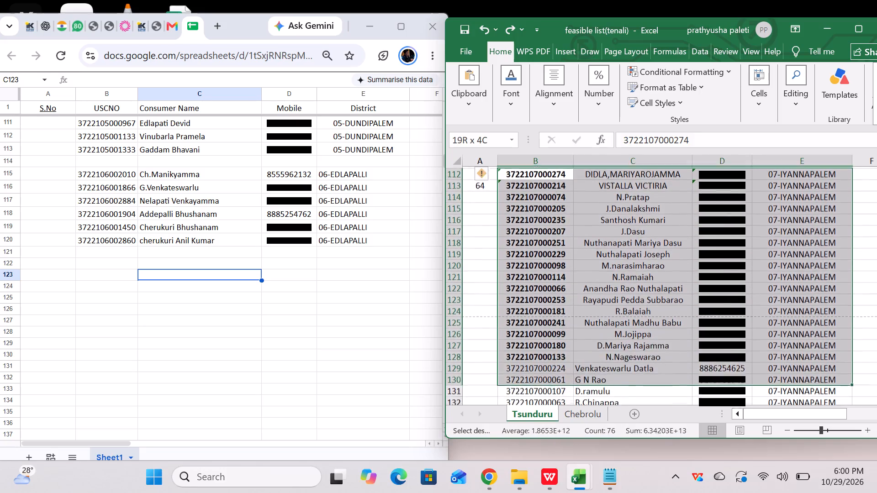
left_click_drag(782, 414, 782, 324)
key("ctrl+c")
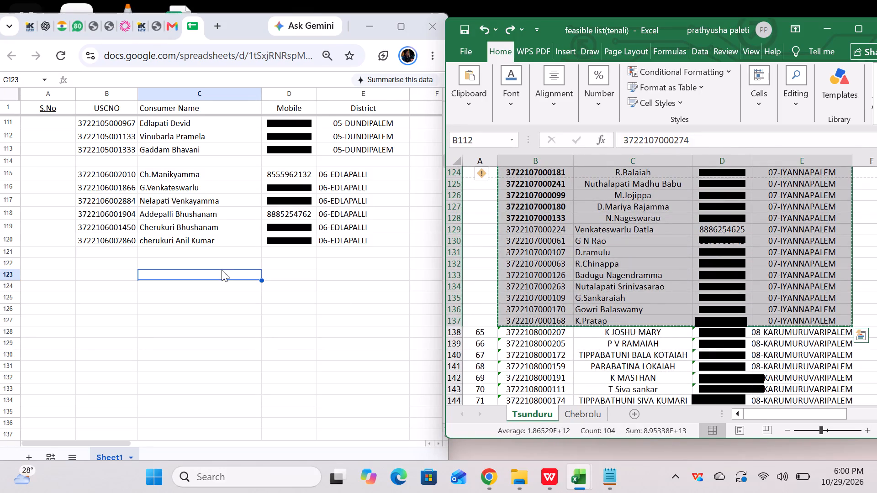
left_click(88, 273)
key("ctrl+v")
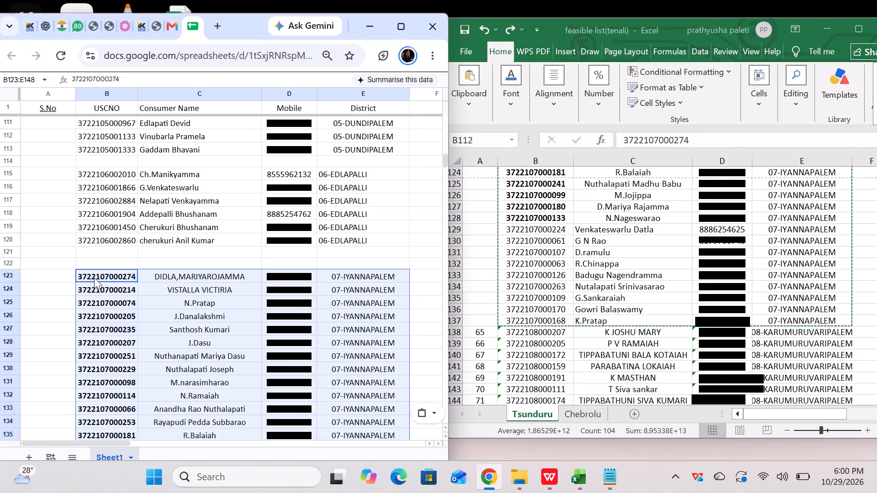
scroll(170, 302, "down", 2)
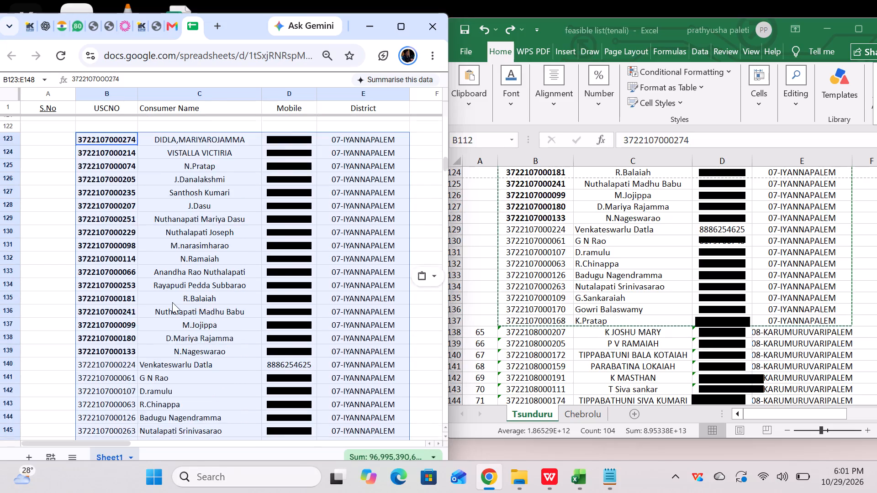
scroll(173, 302, "down", 3)
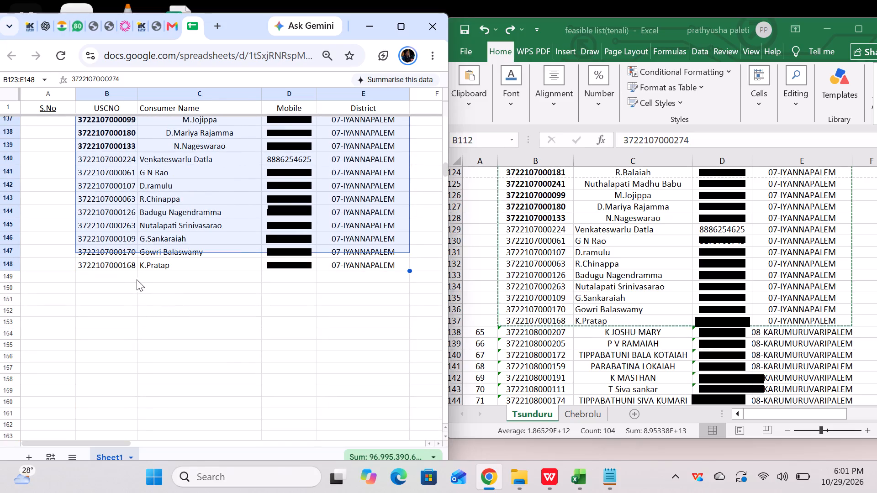
left_click(124, 276)
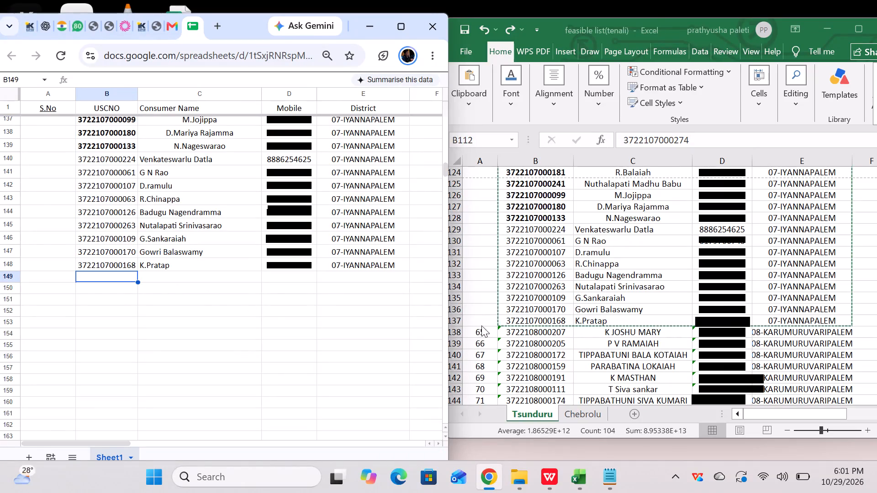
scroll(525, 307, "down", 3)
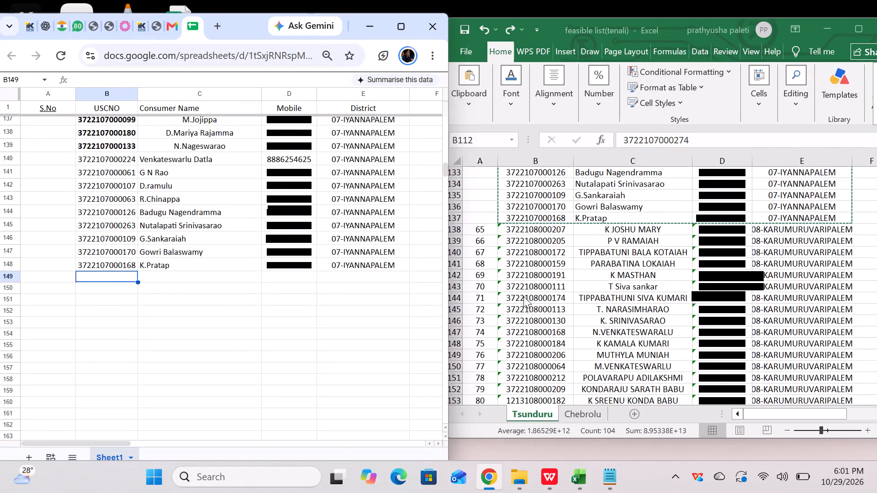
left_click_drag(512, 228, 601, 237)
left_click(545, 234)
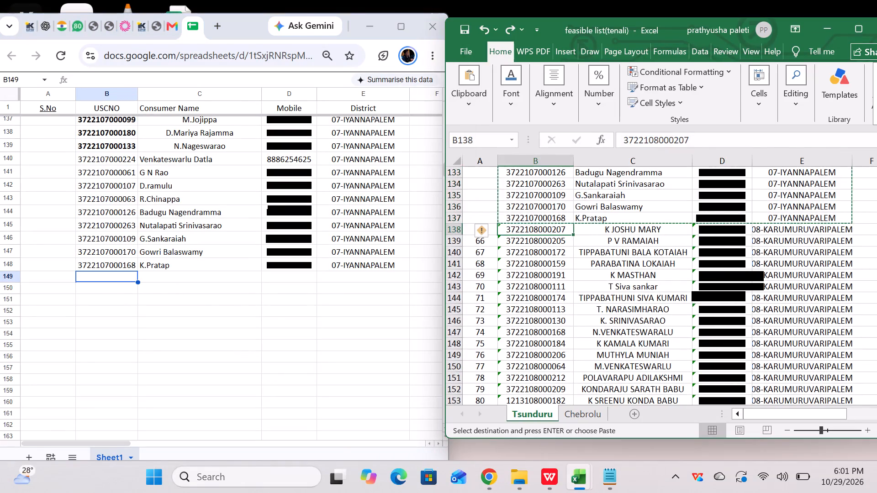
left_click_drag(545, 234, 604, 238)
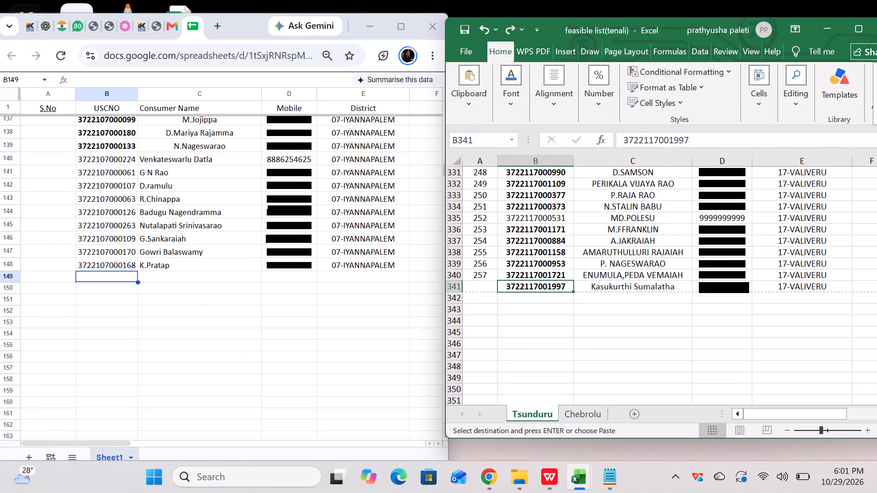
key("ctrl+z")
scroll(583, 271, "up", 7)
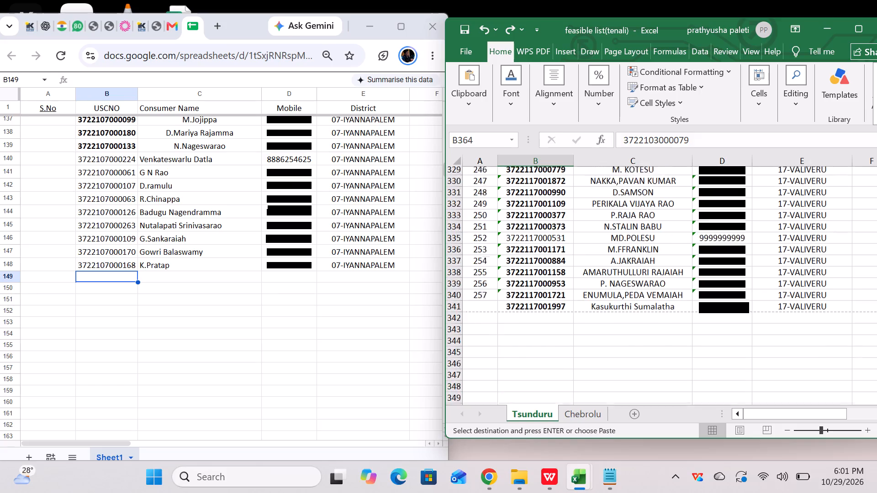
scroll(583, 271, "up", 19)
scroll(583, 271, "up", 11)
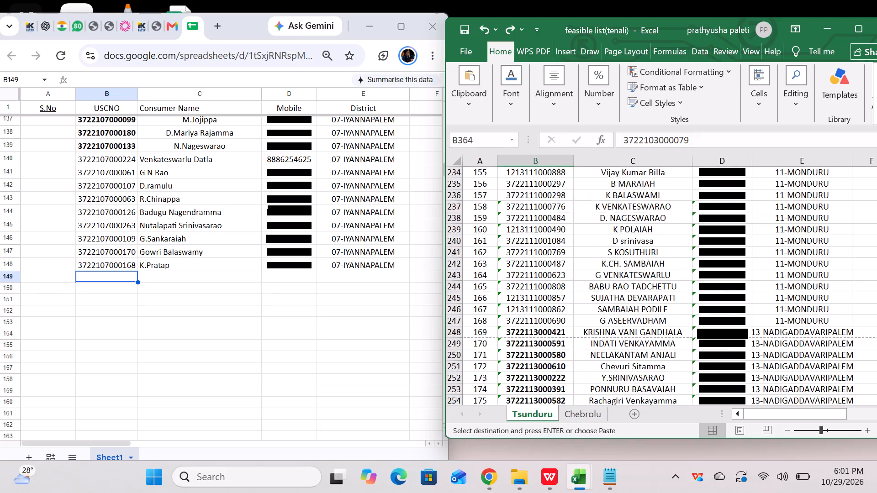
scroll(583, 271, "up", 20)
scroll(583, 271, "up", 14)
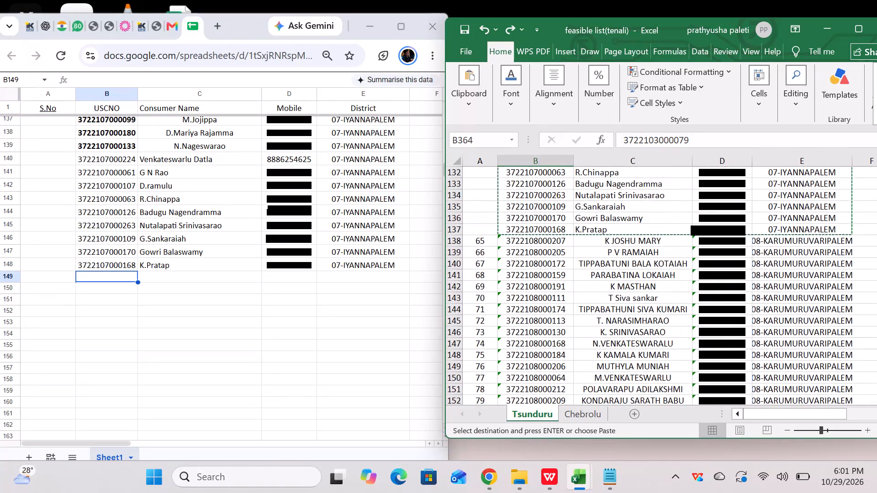
Copy the 08-KARUMURUVARIPALEM rows B138:E173 from the Excel list into the Google sheet starting at B150.
left_click(533, 243)
left_click_drag(533, 243, 596, 244)
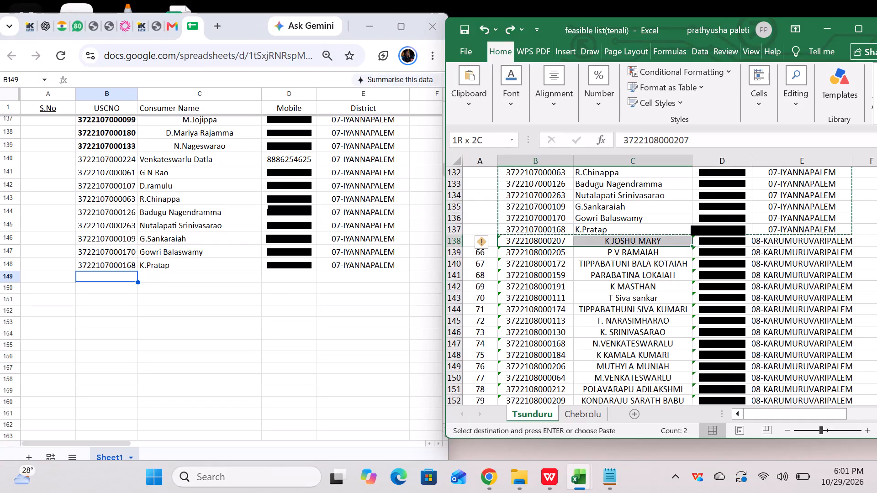
left_click_drag(596, 244, 834, 417)
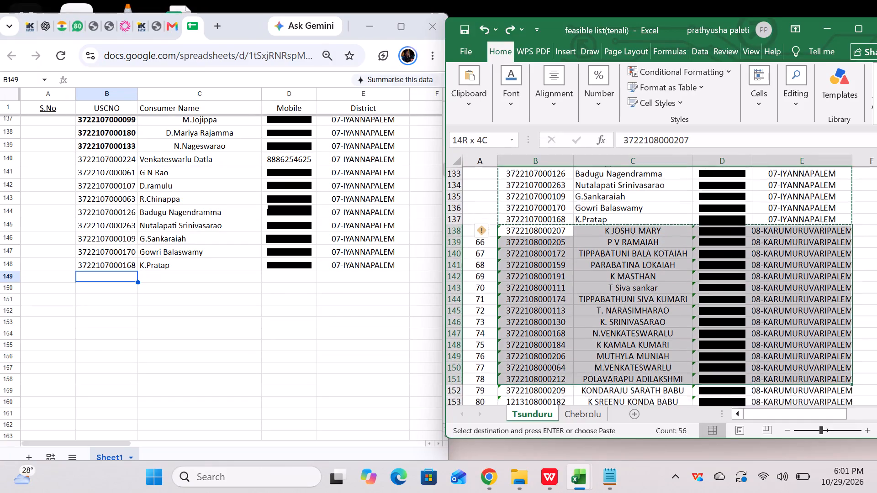
left_click_drag(834, 417, 828, 236)
key("ctrl+c")
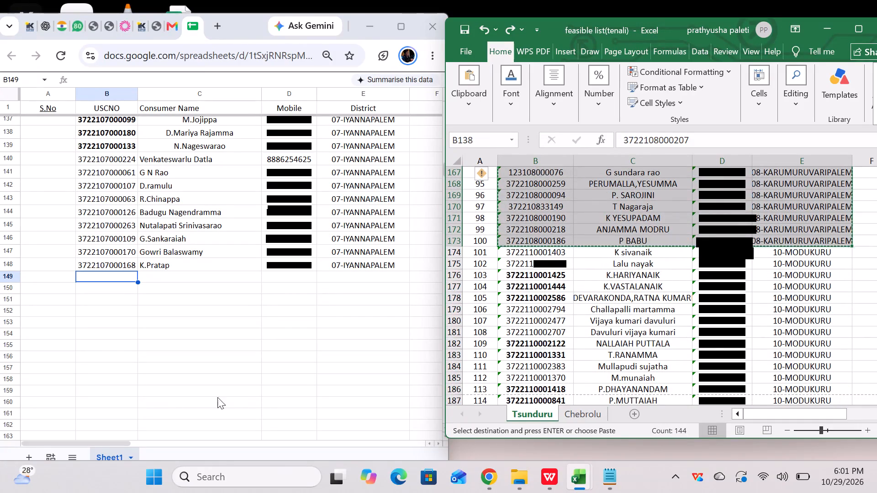
left_click(107, 289)
key("ctrl+v")
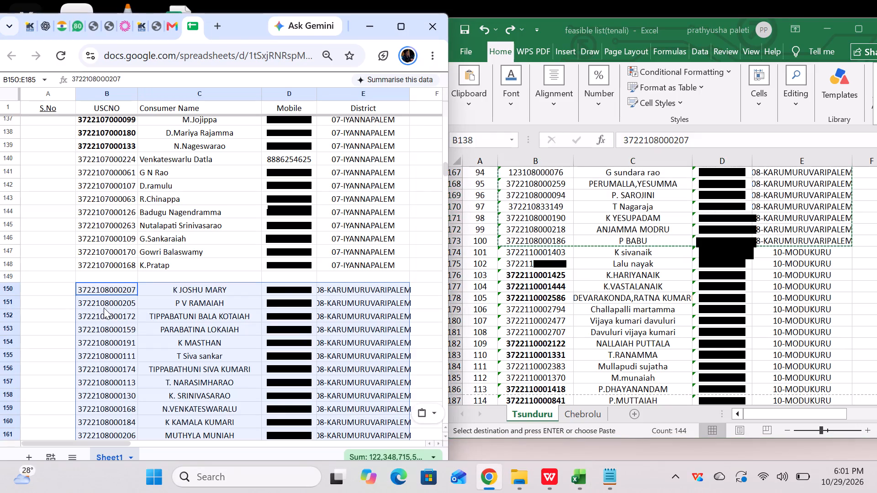
key("ctrl+s")
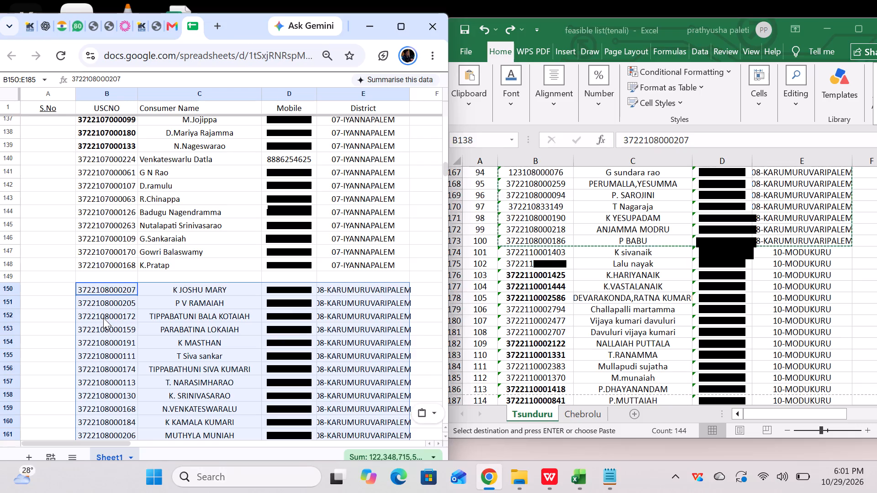
Look through the remaining rows of the Excel list, including the separate blocks below the main table, for the next district's entries.
left_click(556, 330)
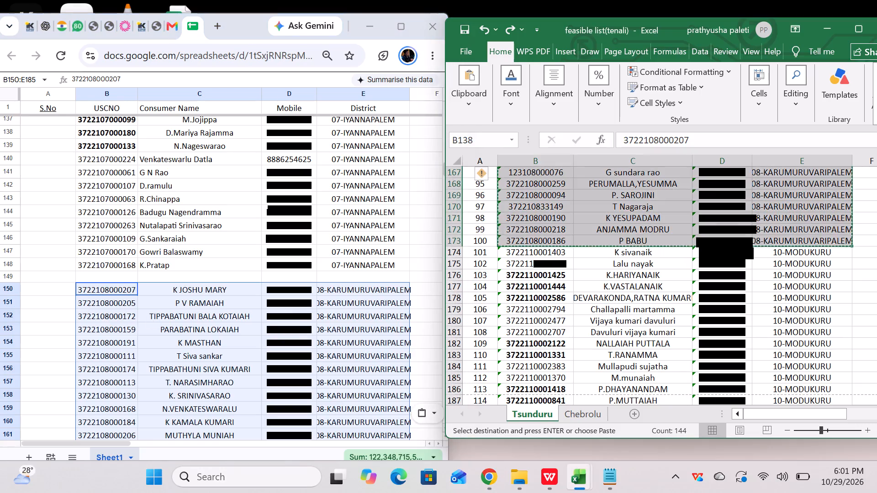
scroll(634, 279, "down", 20)
scroll(634, 279, "down", 3)
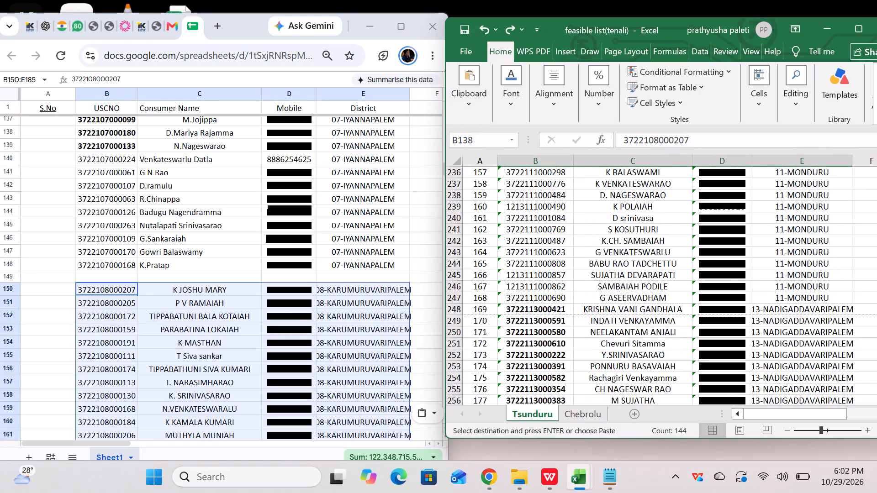
scroll(634, 274, "down", 20)
scroll(634, 274, "down", 16)
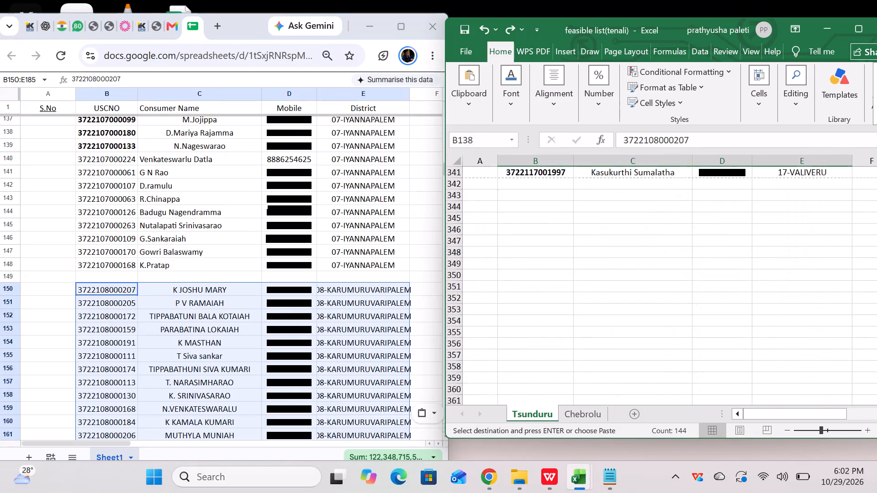
scroll(631, 279, "down", 13)
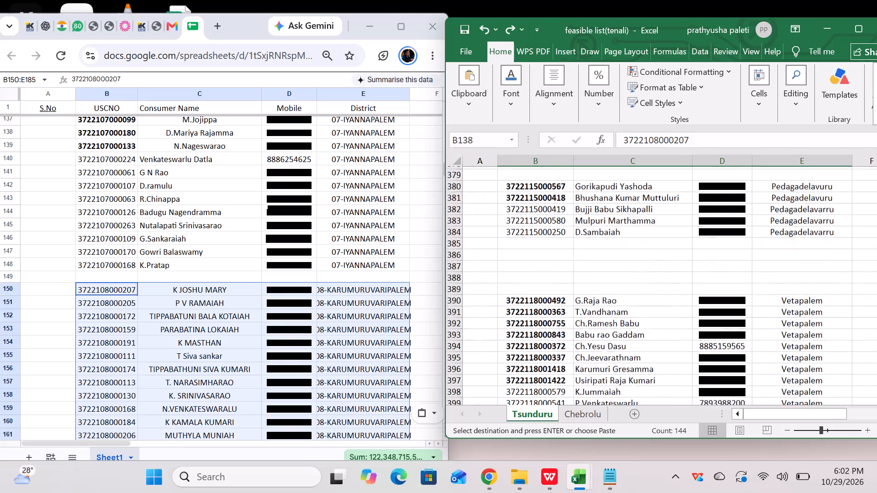
scroll(630, 279, "down", 7)
scroll(630, 279, "up", 11)
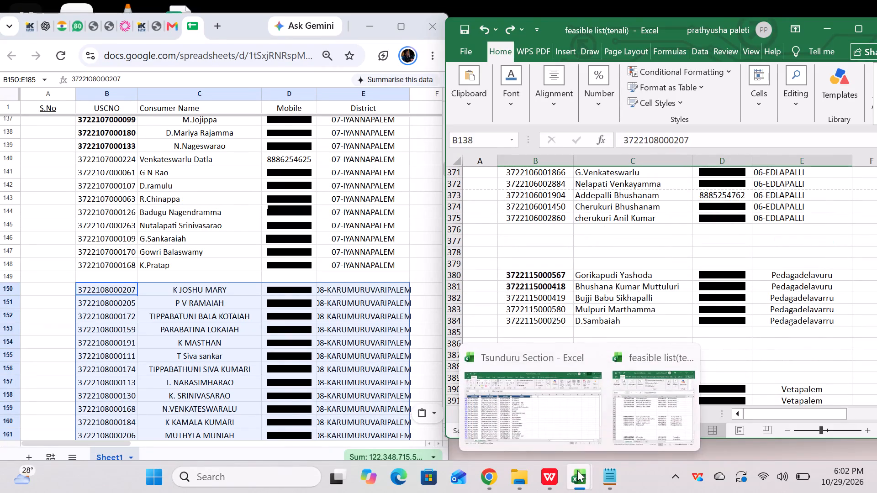
Check the district names and their order in the DISTNAME filter of the Tsunduru Section workbook without applying a new filter.
left_click(555, 448)
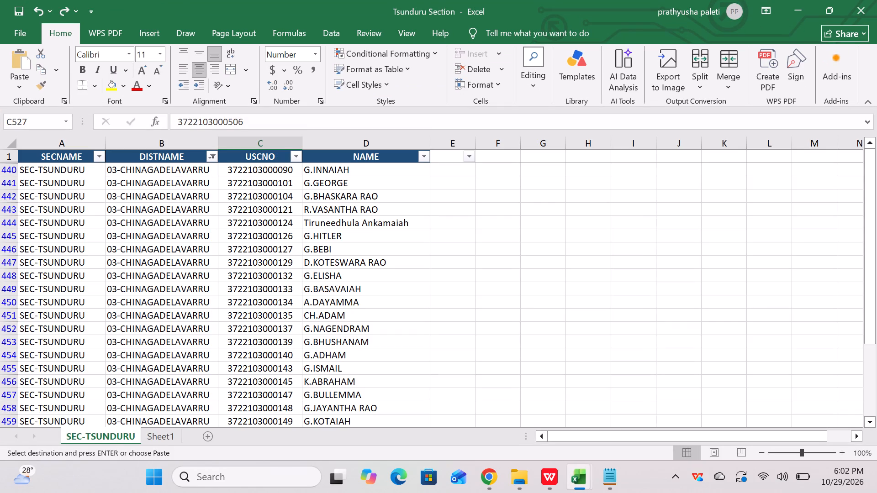
scroll(324, 248, "down", 6)
scroll(257, 275, "down", 10)
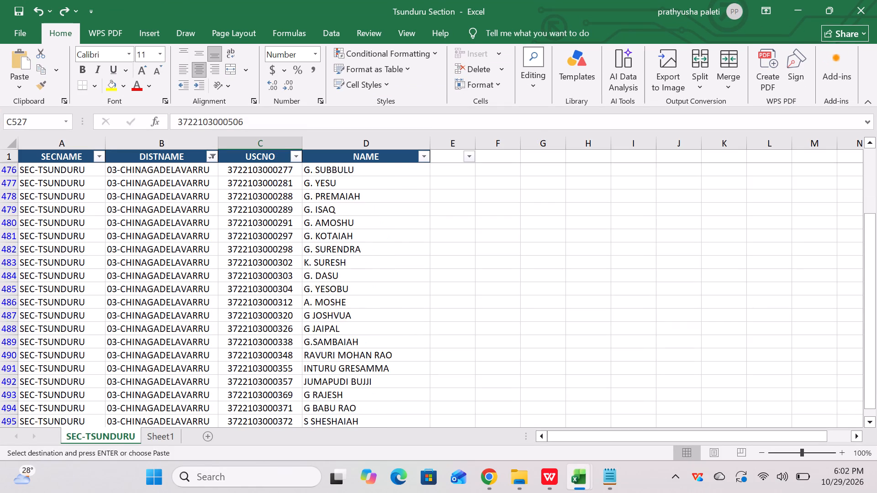
scroll(227, 293, "down", 20)
scroll(227, 293, "down", 8)
scroll(227, 290, "up", 18)
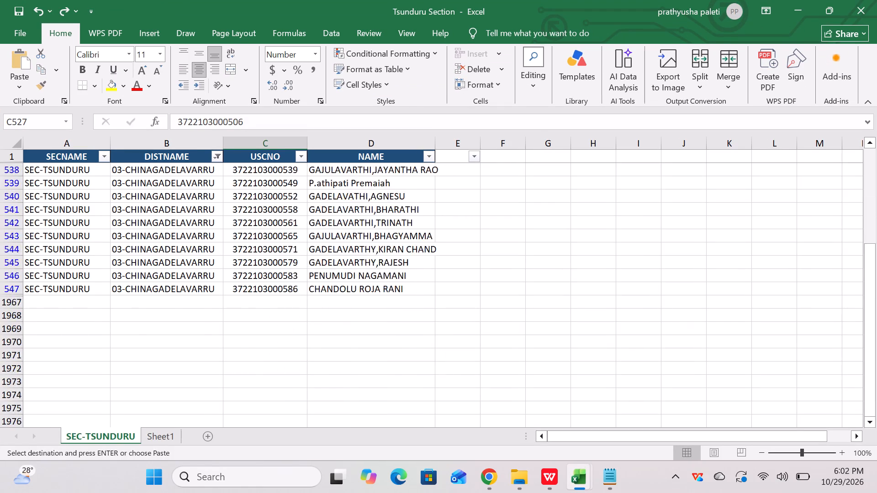
scroll(227, 290, "up", 15)
left_click(210, 154)
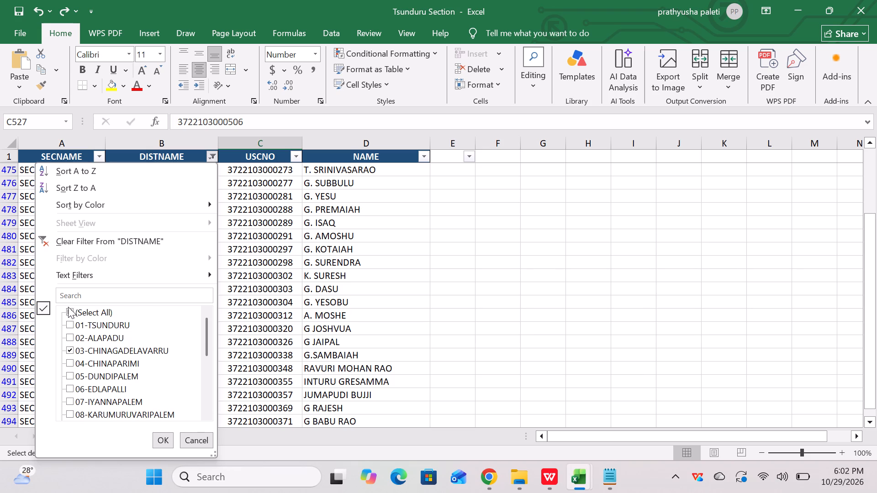
left_click(68, 307)
scroll(111, 329, "down", 2)
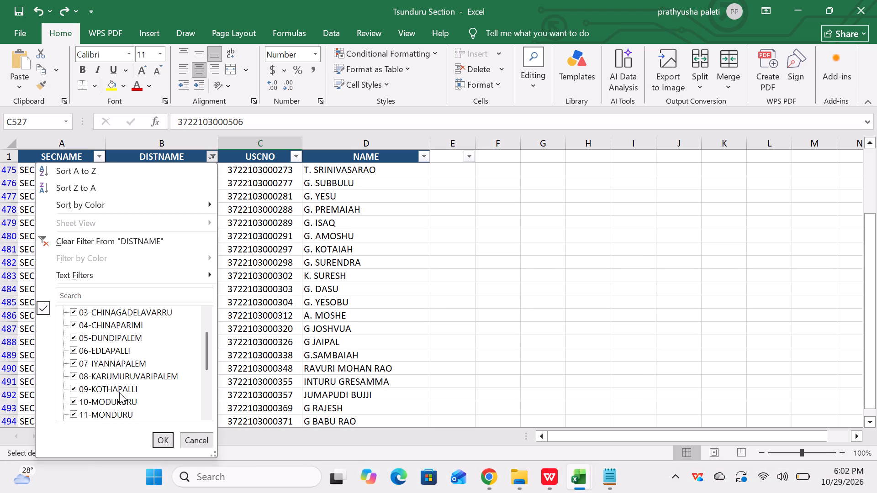
scroll(127, 380, "down", 1)
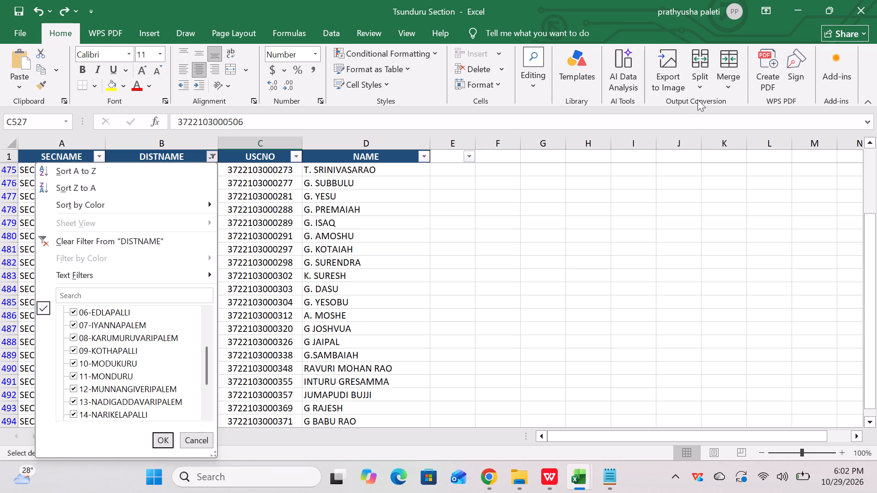
left_click(795, 5)
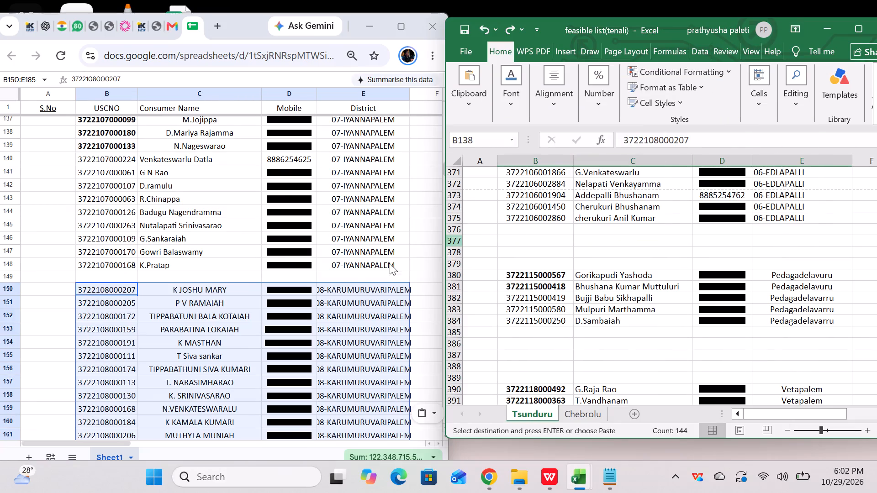
Copy the 10-MODUKURU rows B174:E220 from the feasible list(tenali) workbook into the Google sheet starting at B187.
scroll(679, 265, "up", 18)
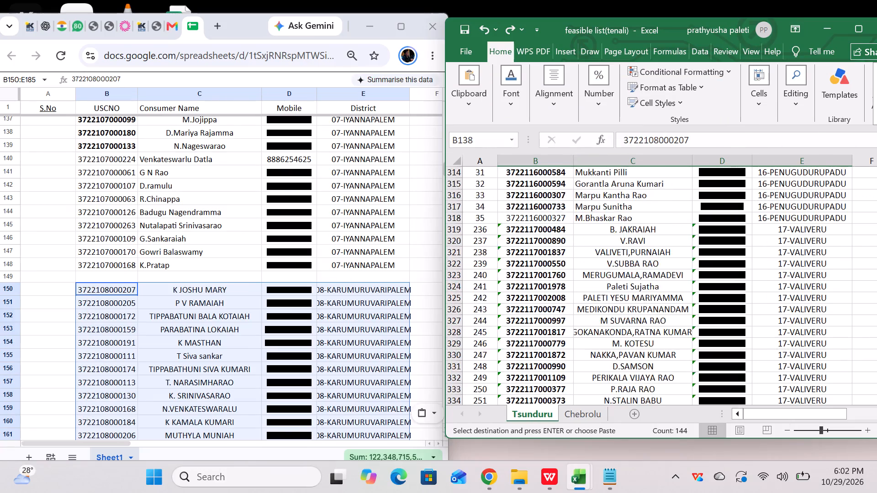
scroll(679, 266, "up", 20)
scroll(679, 266, "up", 18)
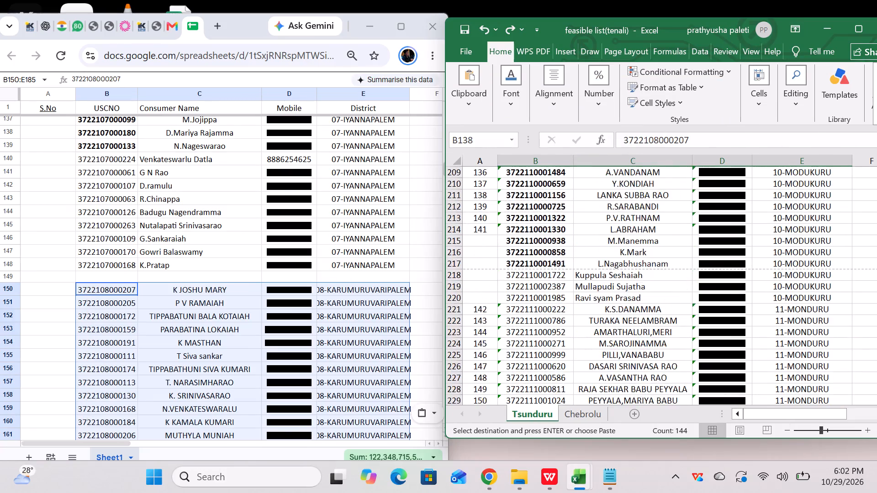
scroll(679, 266, "up", 11)
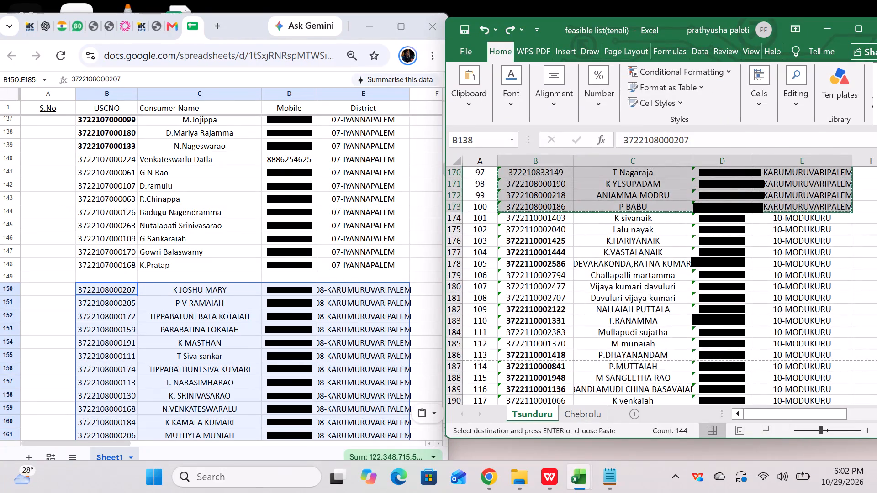
left_click_drag(533, 219, 758, 227)
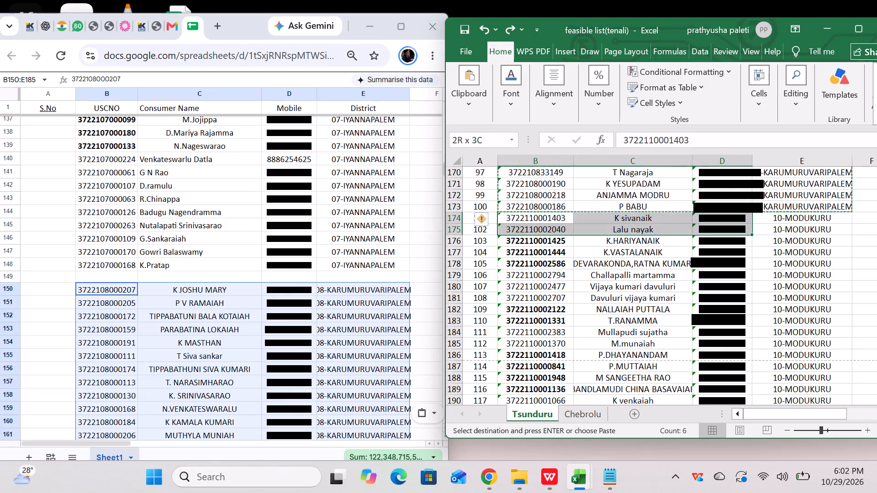
left_click_drag(758, 227, 812, 409)
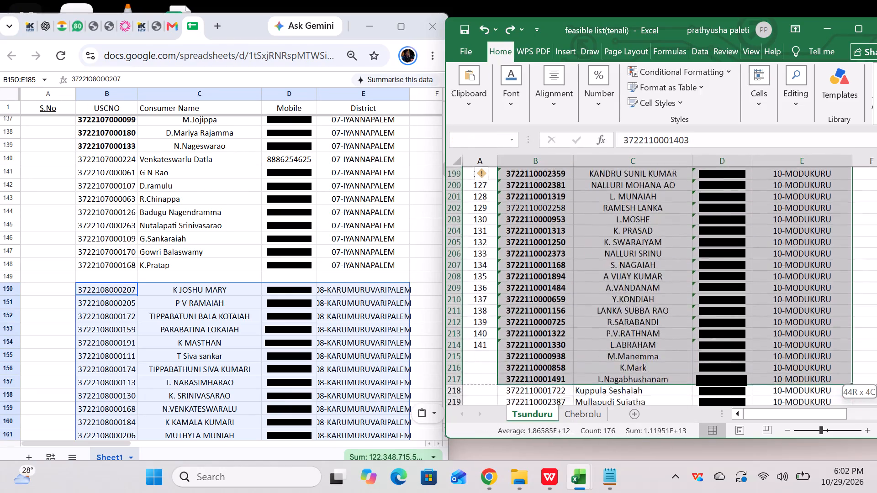
left_click_drag(812, 409, 800, 278)
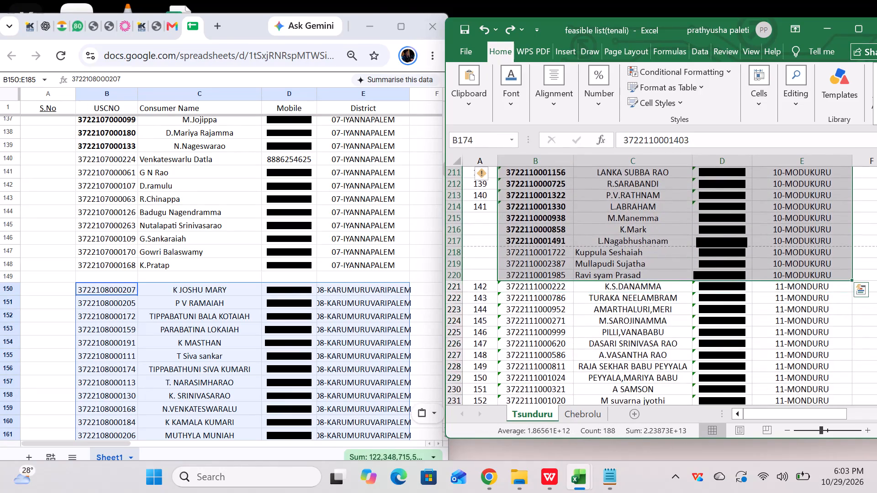
key("ctrl+c")
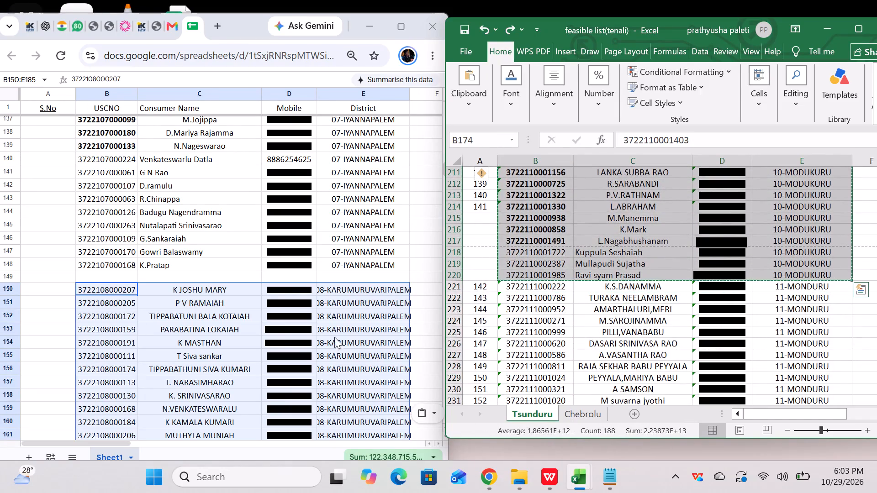
scroll(265, 329, "down", 8)
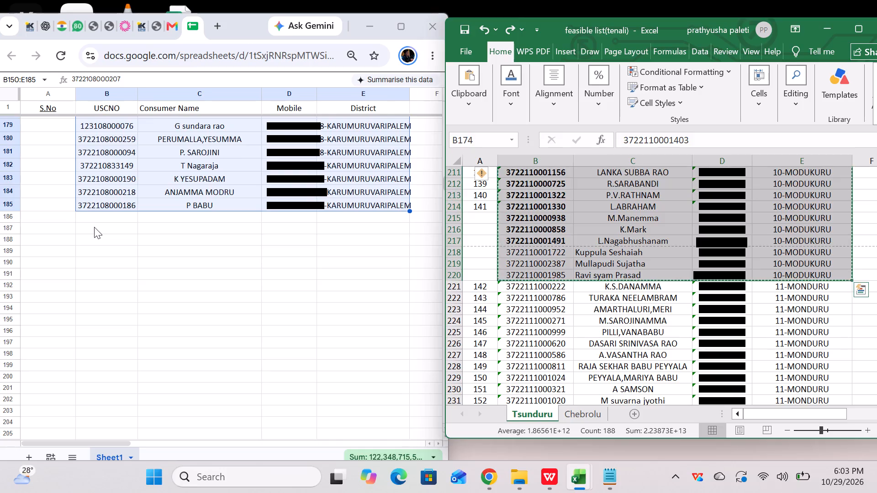
left_click(94, 227)
key("ctrl+v")
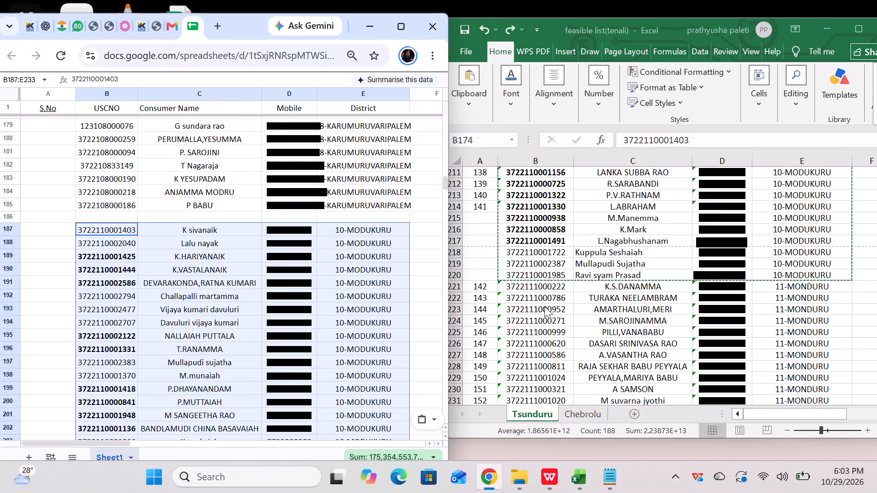
Copy the 11-MONDURU rows B221:E247 from the feasible list(tenali) workbook into the Google sheet starting at B235.
scroll(544, 300, "down", 1)
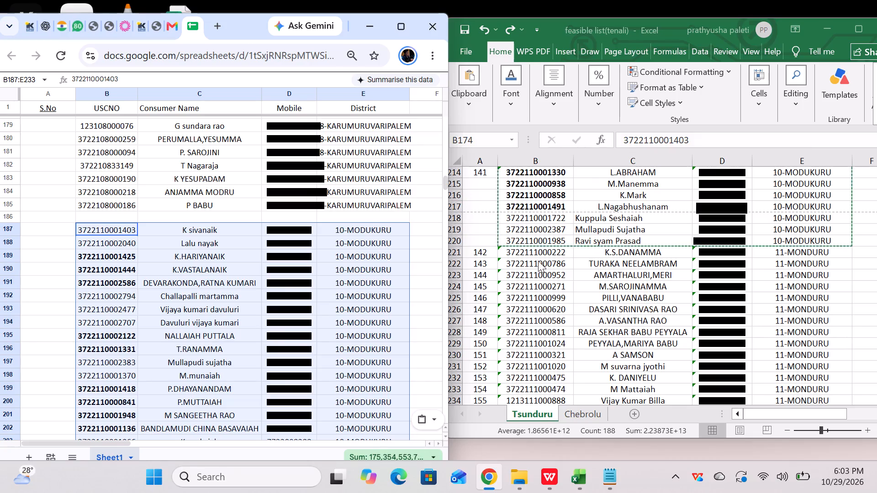
left_click_drag(532, 251, 559, 253)
left_click_drag(540, 254, 548, 254)
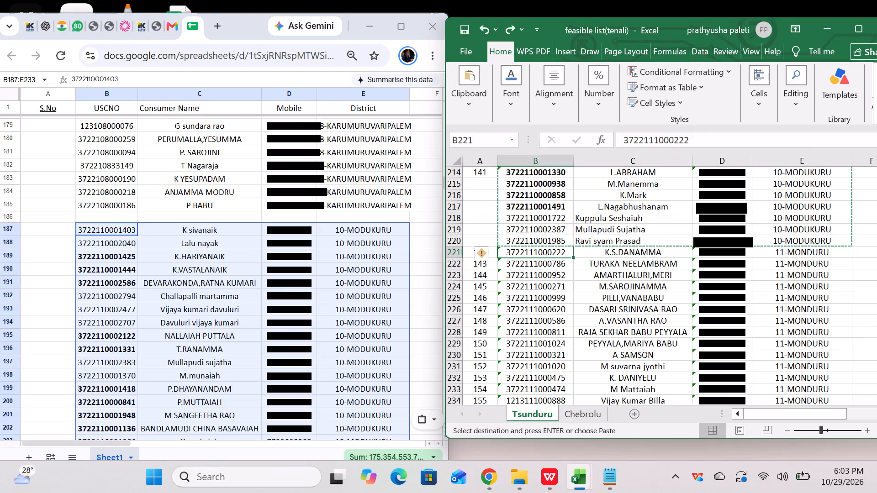
left_click_drag(548, 254, 798, 448)
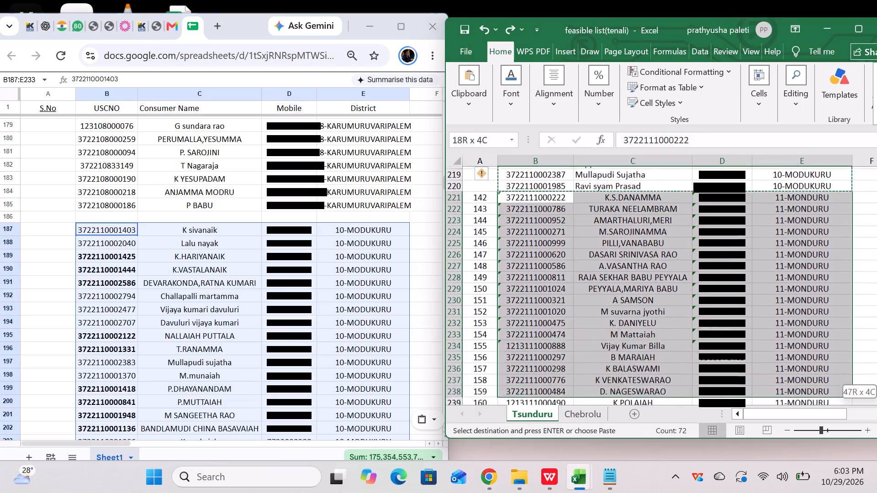
left_click_drag(798, 448, 761, 213)
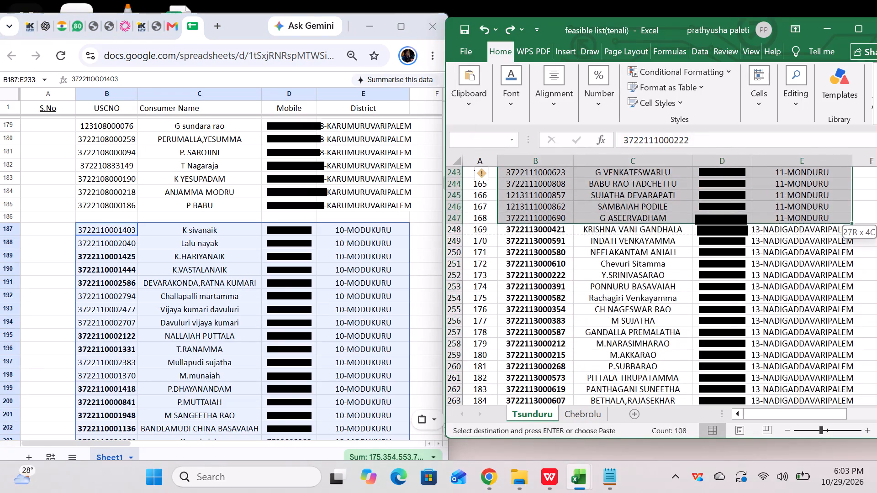
left_click_drag(761, 213, 761, 212)
key("ctrl+c")
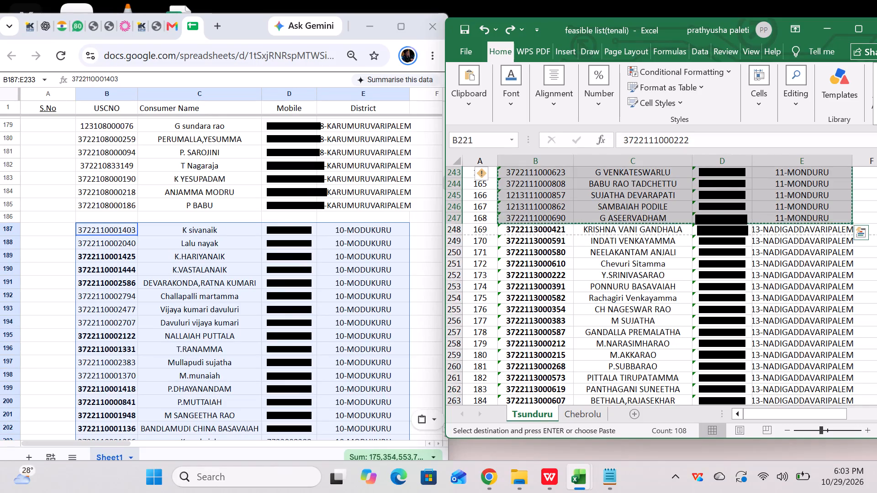
scroll(283, 298, "down", 4)
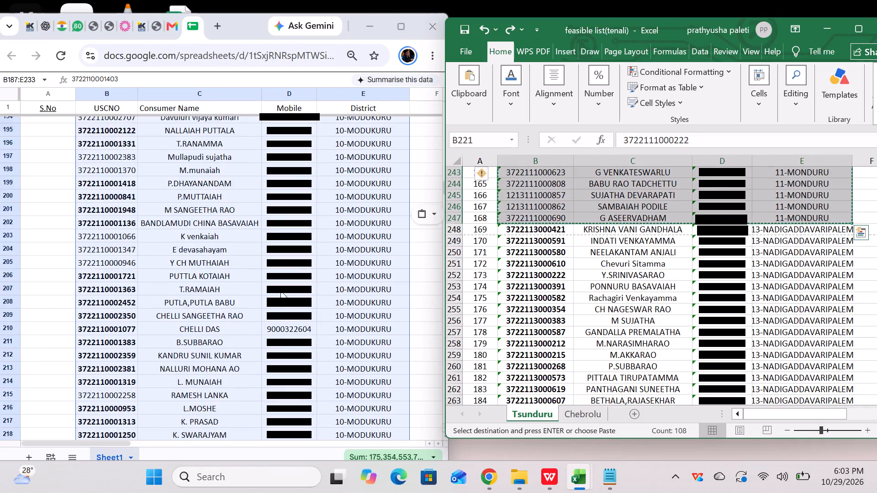
scroll(280, 291, "down", 4)
left_click(124, 313)
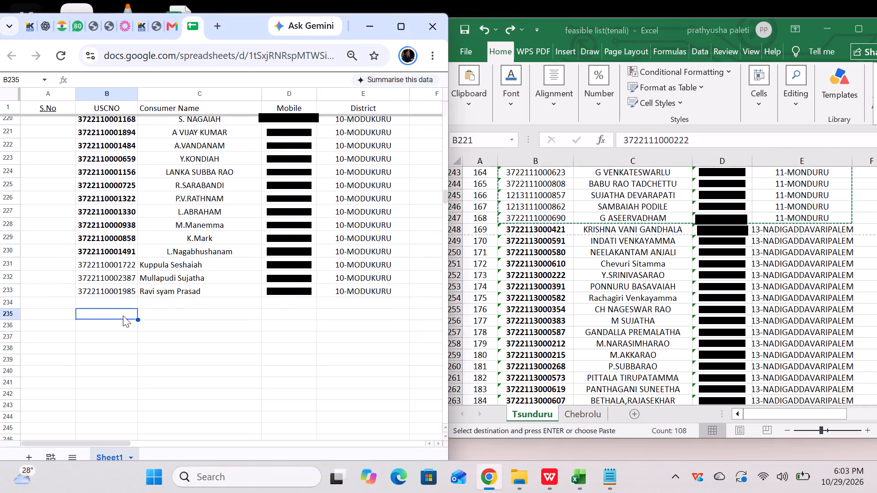
key("ctrl+v")
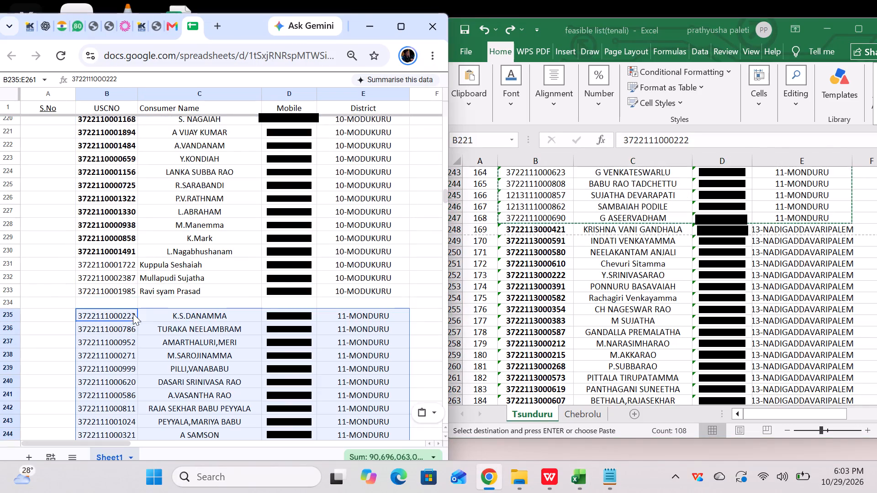
scroll(166, 311, "down", 5)
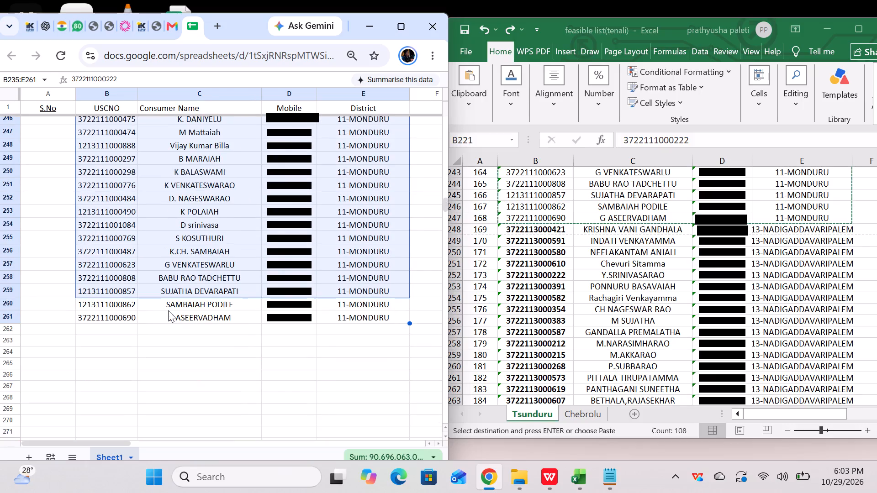
left_click(137, 336)
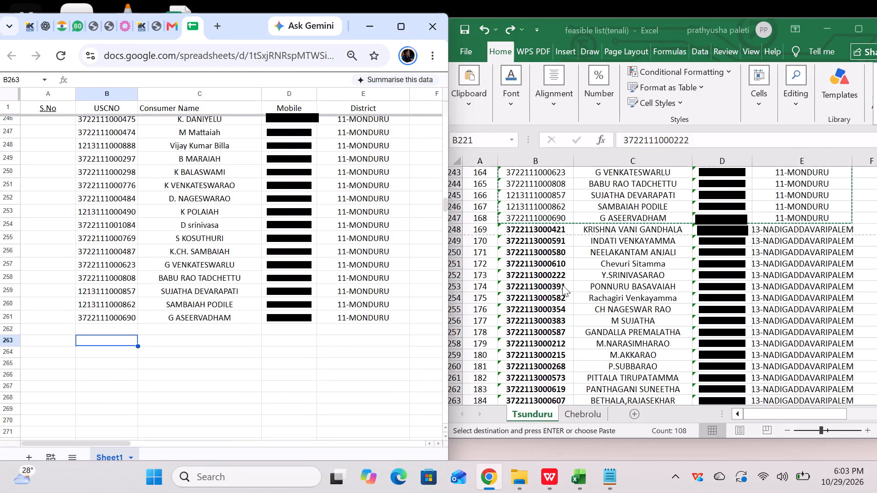
Check which districts follow 11-MONDURU in the DISTNAME filter of the Tsunduru Section workbook without applying a new filter.
left_click(586, 477)
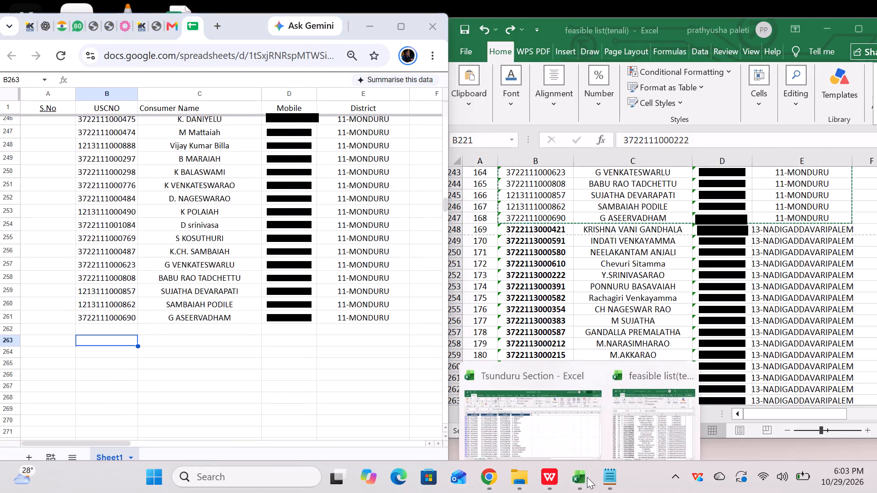
left_click(558, 436)
scroll(333, 342, "down", 5)
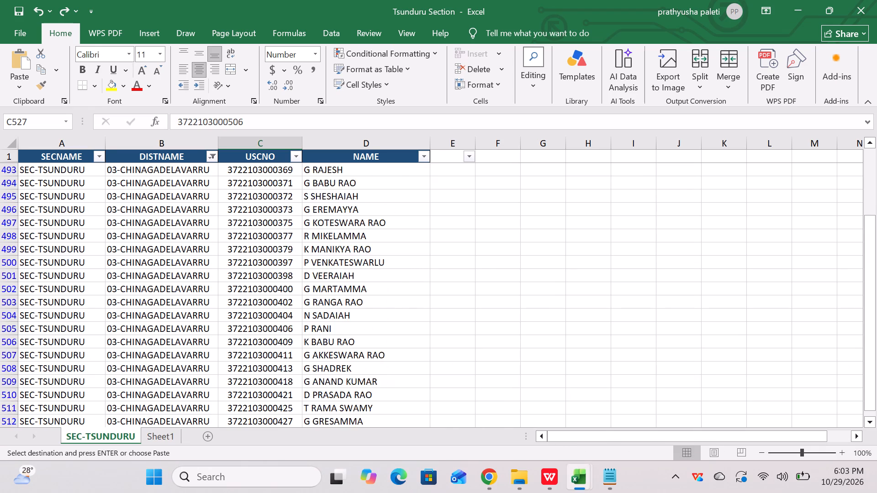
scroll(332, 342, "down", 20)
scroll(332, 342, "down", 2)
scroll(331, 341, "up", 16)
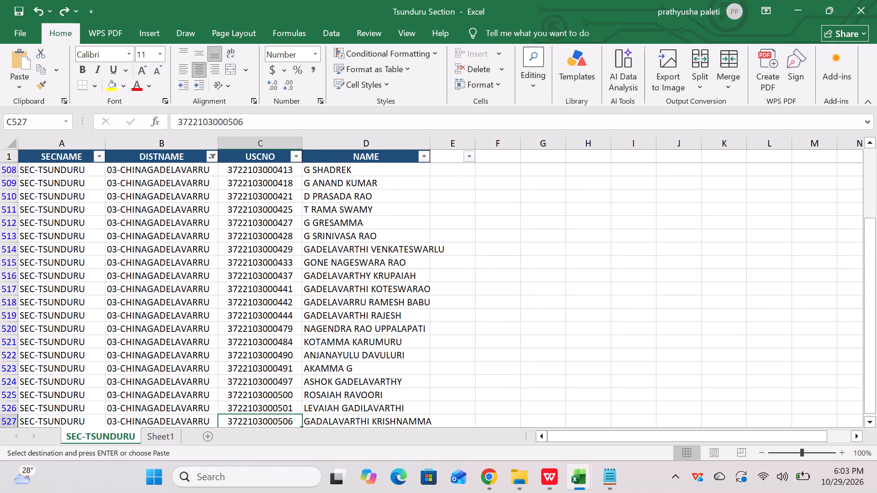
left_click(213, 157)
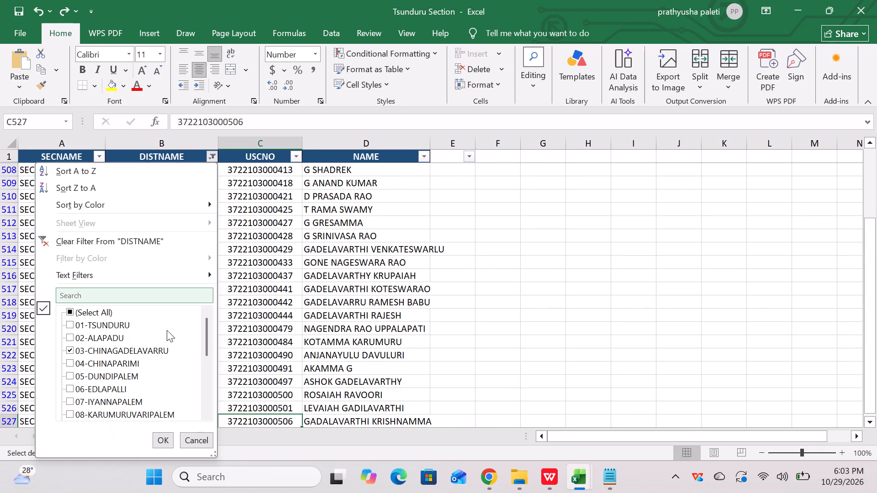
scroll(161, 341, "down", 2)
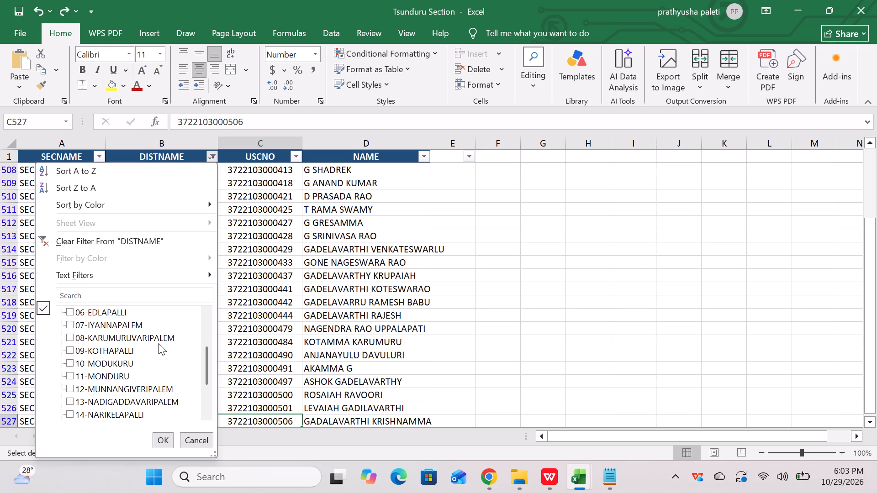
scroll(158, 344, "down", 1)
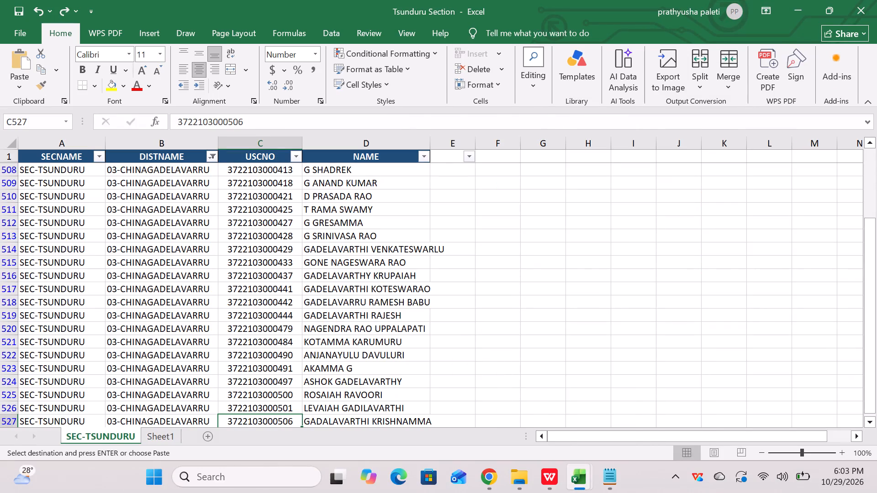
left_click(213, 155)
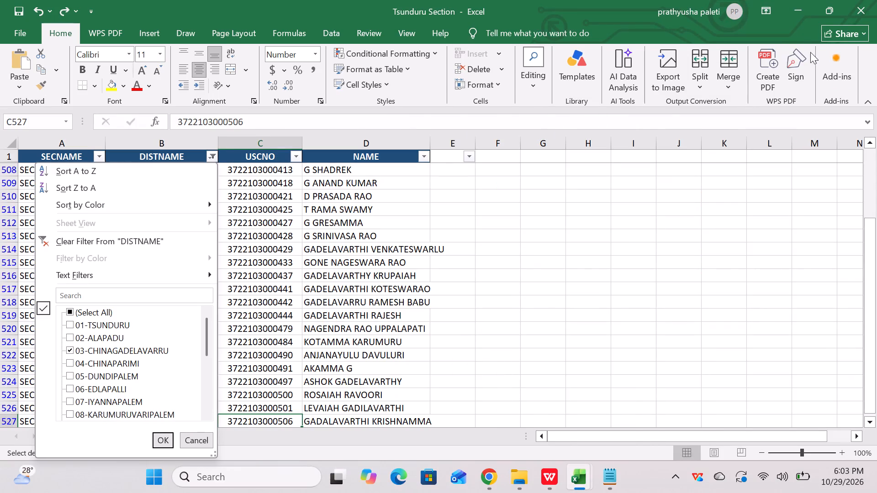
left_click(796, 10)
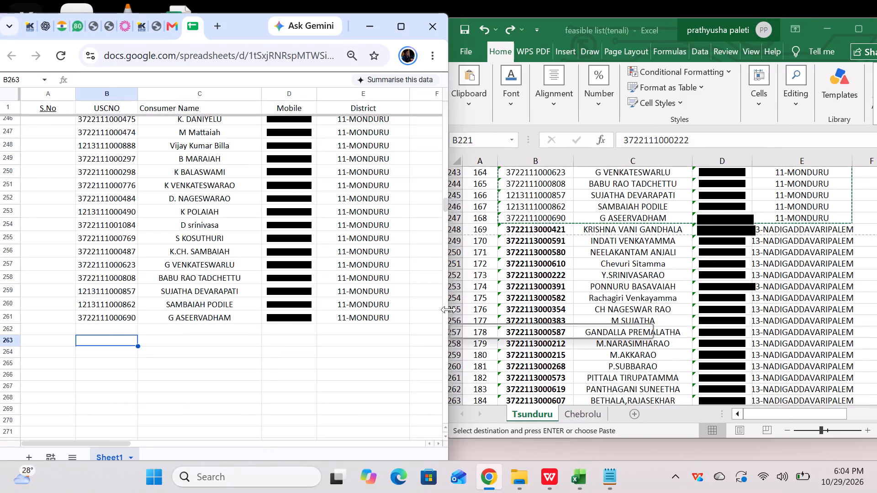
Copy the 13-NADIGADDAVARIPALEM rows B248:E283 from the feasible list(tenali) workbook into the Google sheet starting at B263.
left_click(635, 302)
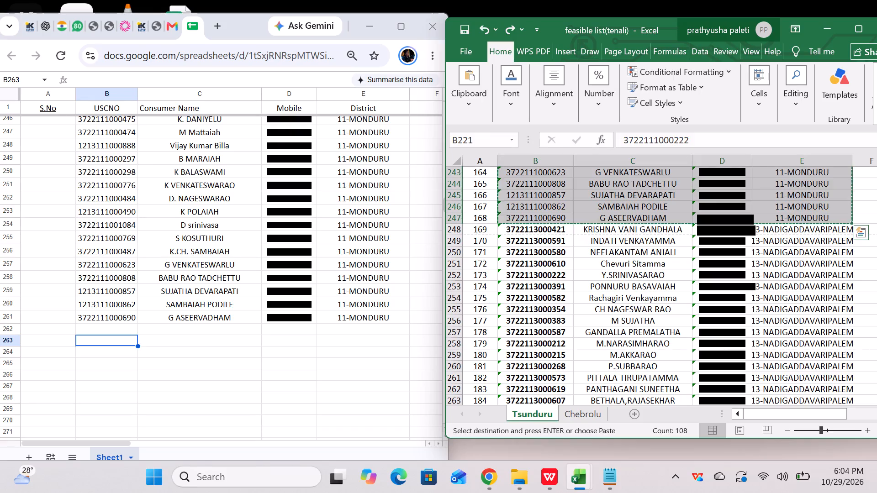
left_click_drag(535, 232, 837, 412)
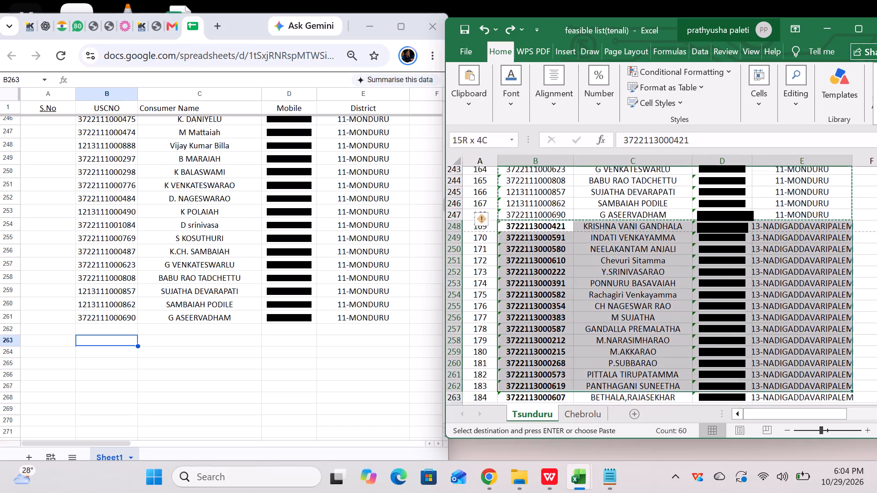
left_click_drag(837, 412, 783, 206)
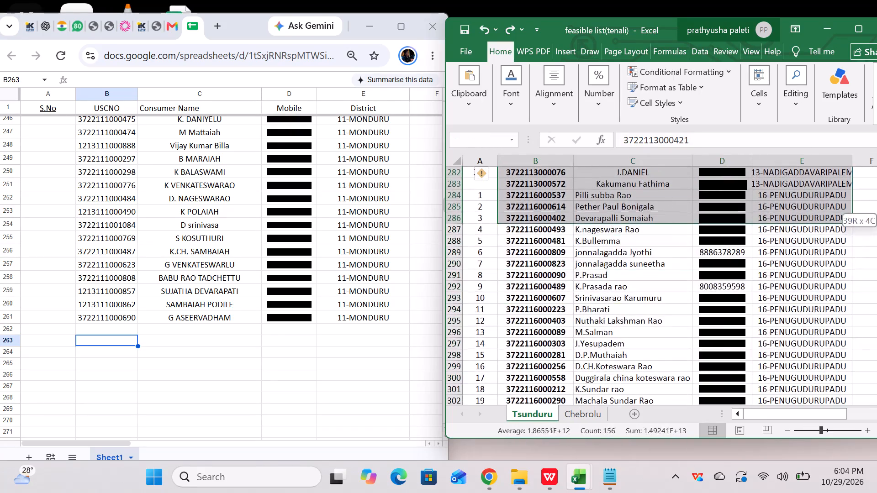
left_click_drag(783, 206, 782, 186)
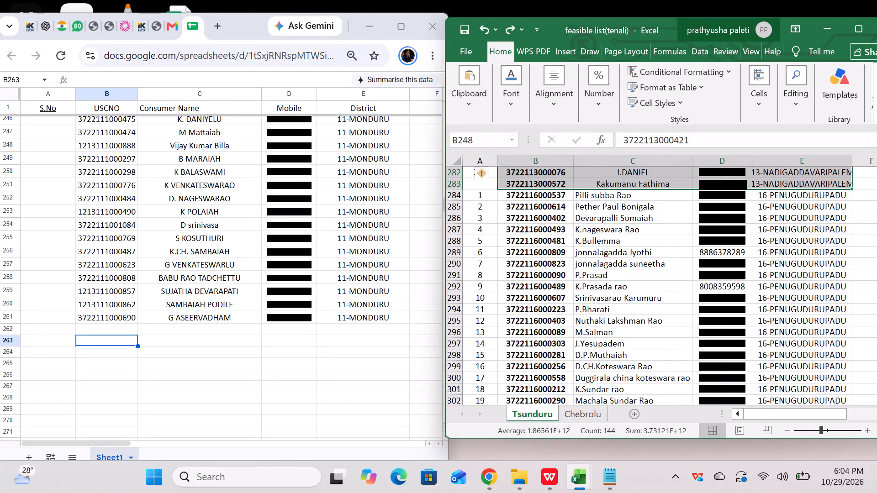
key("ctrl+c")
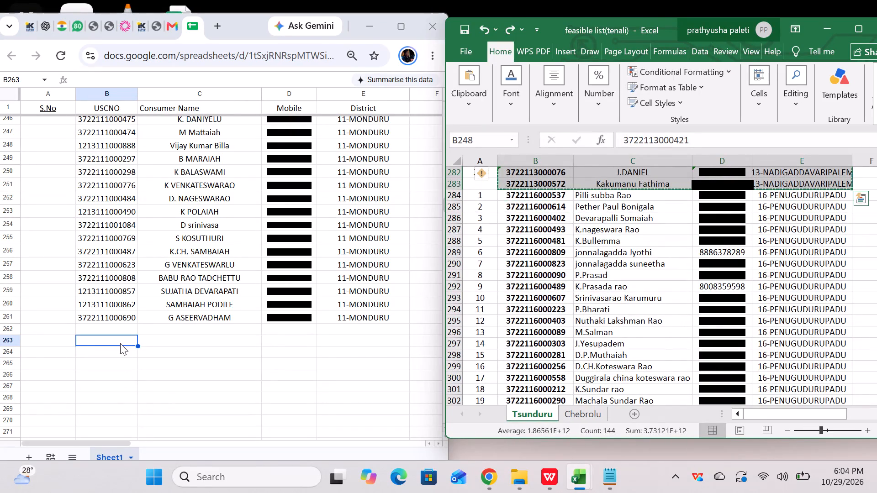
left_click(120, 343)
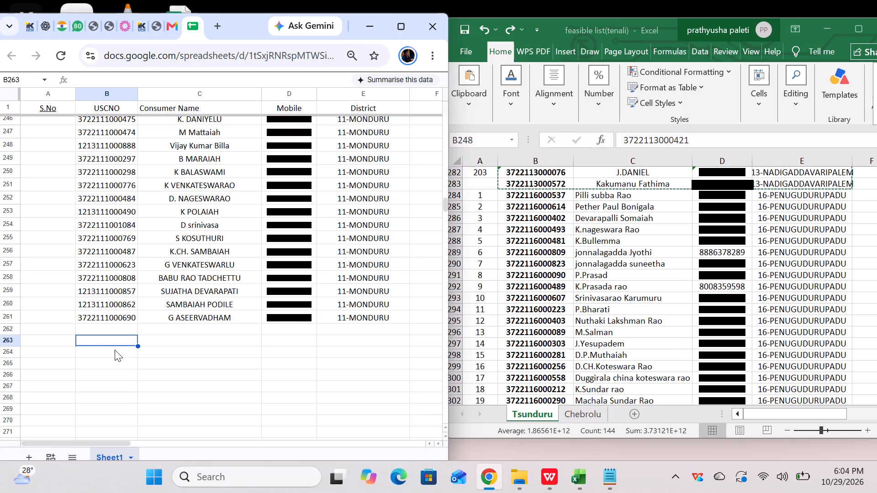
key("ctrl+v")
scroll(203, 360, "down", 4)
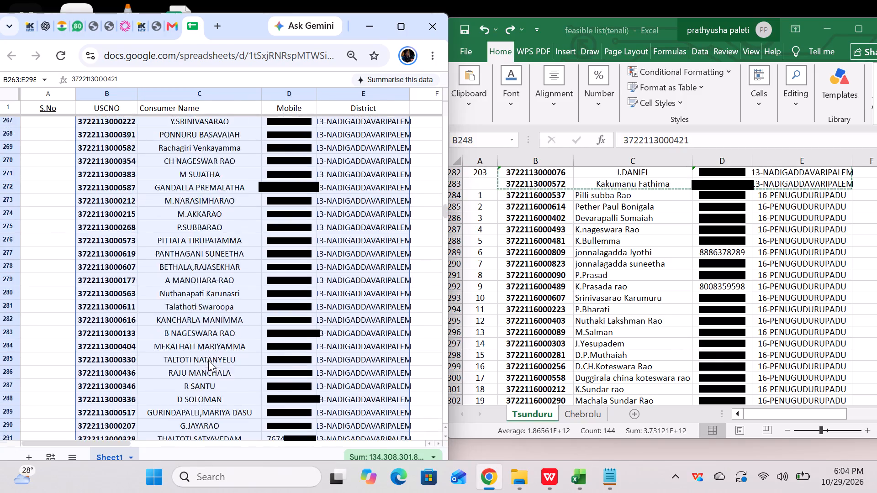
scroll(208, 360, "down", 3)
Copy the 16-PENUGUDURUPADU rows, beginning at B284 in the Excel list, into the Google sheet starting at B300.
left_click(121, 347)
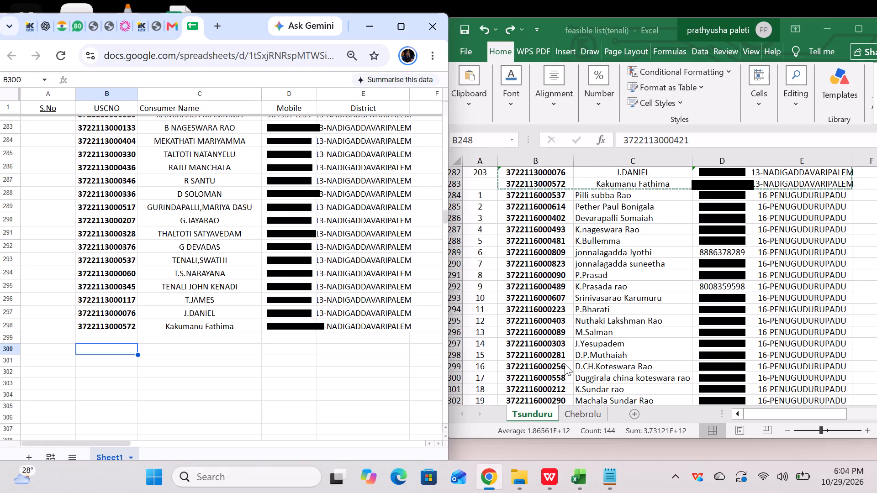
scroll(565, 364, "down", 1)
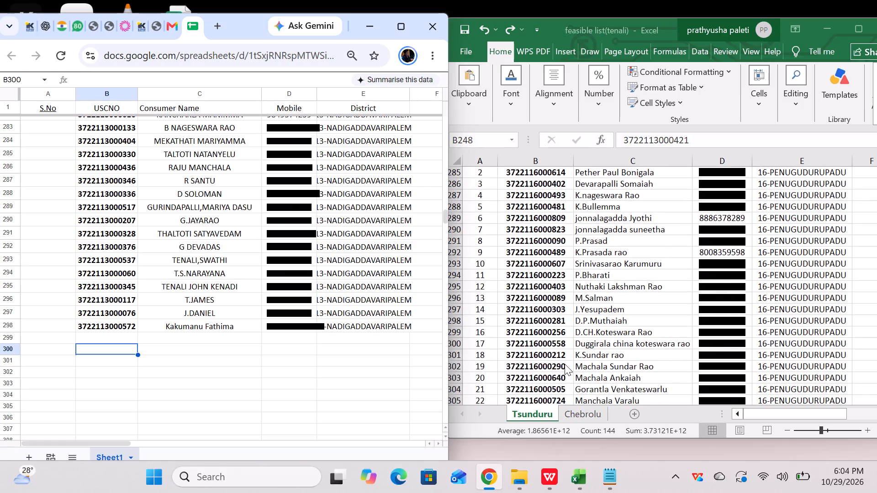
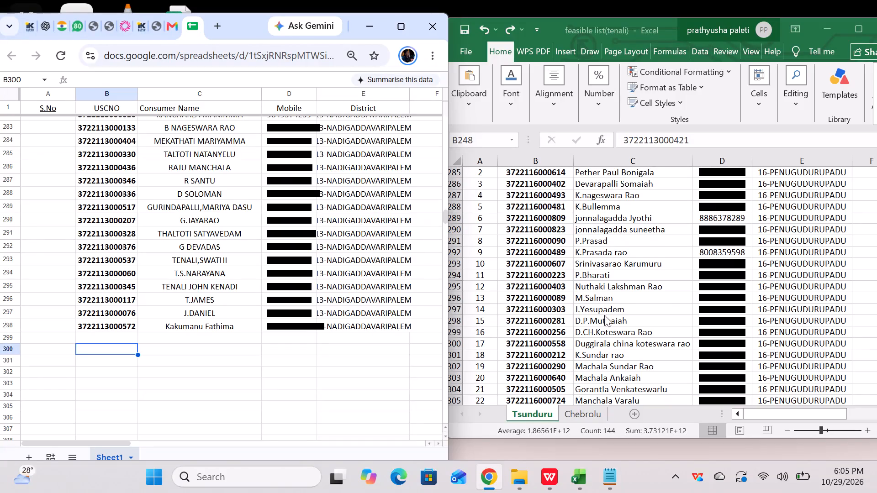
Check which districts follow 13-NADIGADDAVARIPALEM in the DISTNAME filter of the Tsunduru Section workbook without applying a new filter.
scroll(600, 311, "up", 6)
scroll(600, 311, "down", 3)
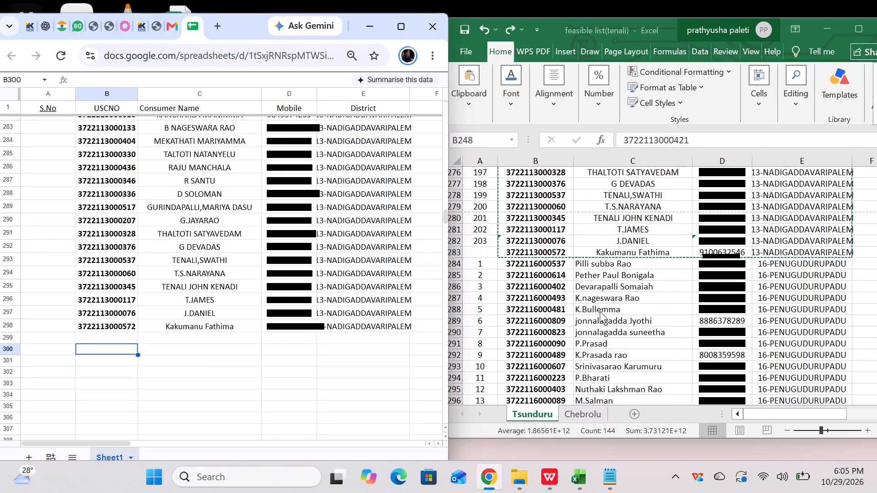
left_click(584, 479)
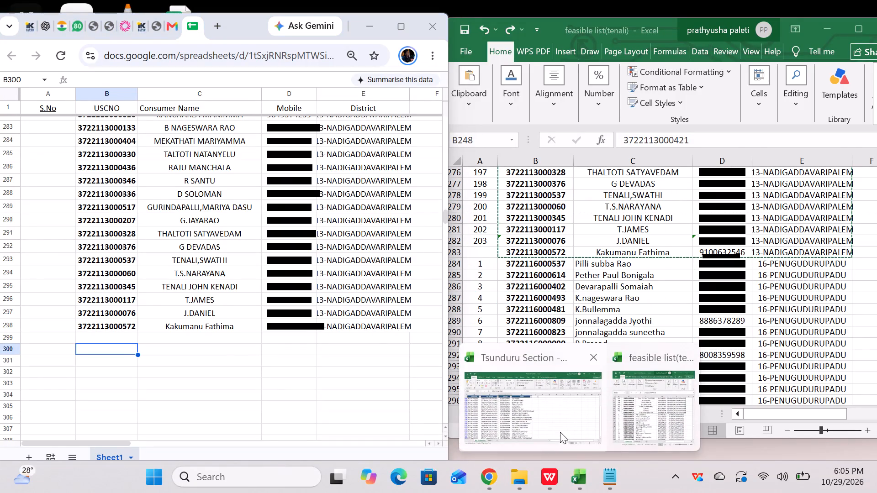
left_click(560, 432)
left_click(210, 155)
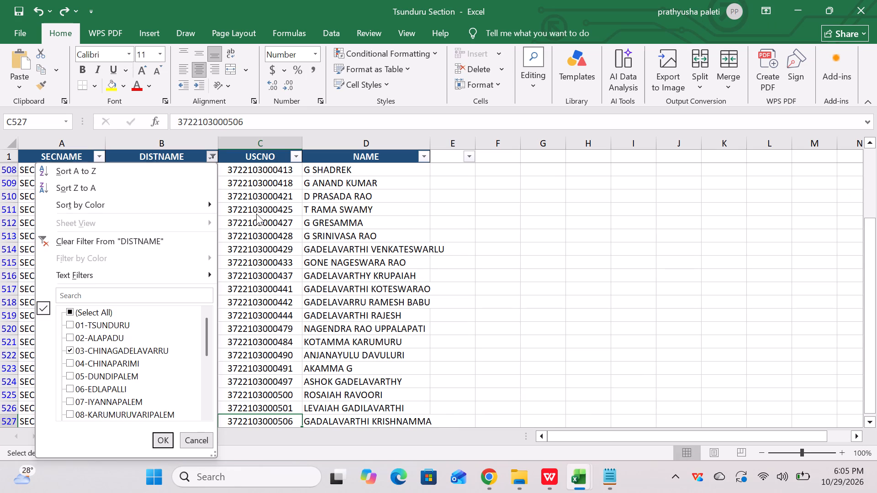
scroll(102, 344, "down", 2)
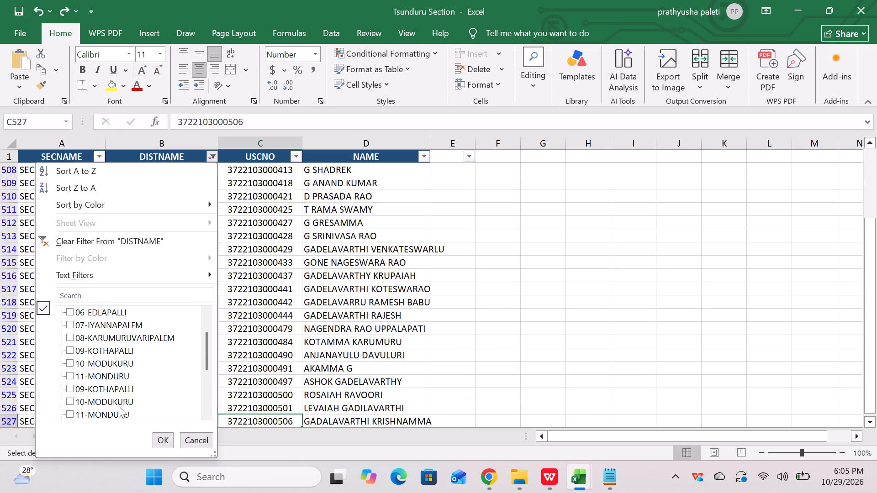
scroll(119, 405, "down", 1)
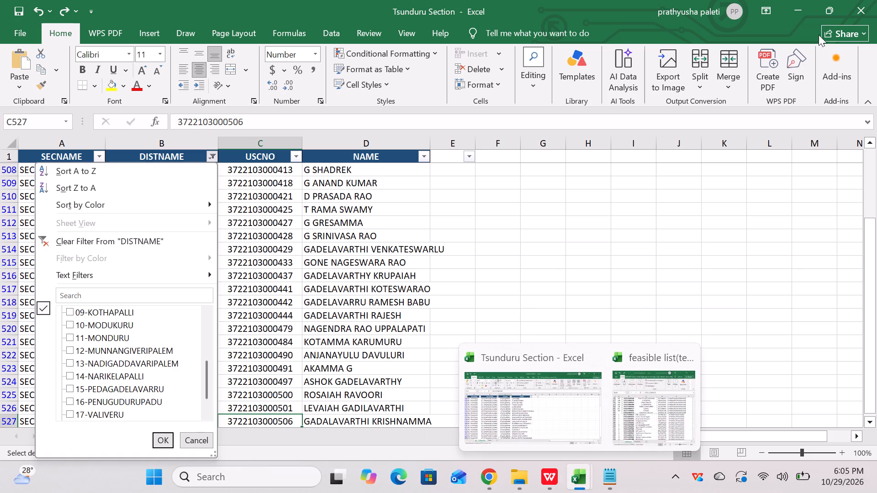
left_click(796, 7)
Look through the feasible list(tenali) Tsunduru sheet below the 16-PENUGUDURUPADU rows for consumers of the districts that come before 16.
scroll(636, 336, "down", 2)
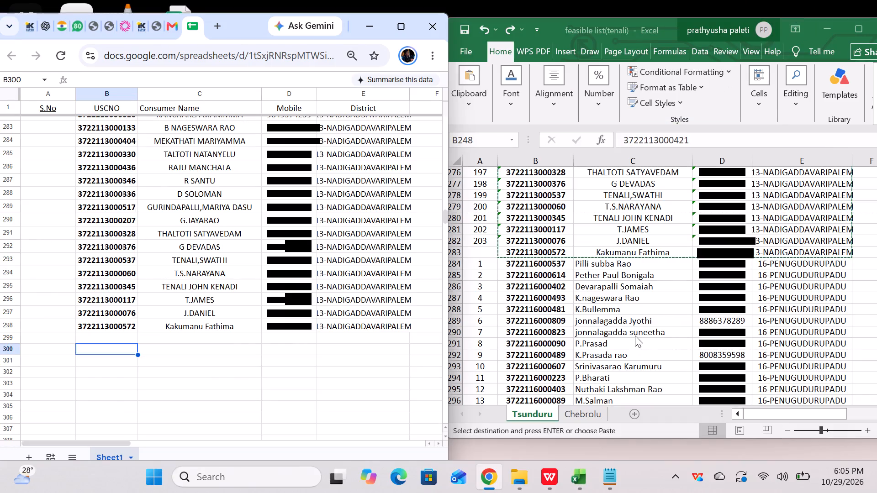
left_click(626, 330)
scroll(626, 327, "down", 3)
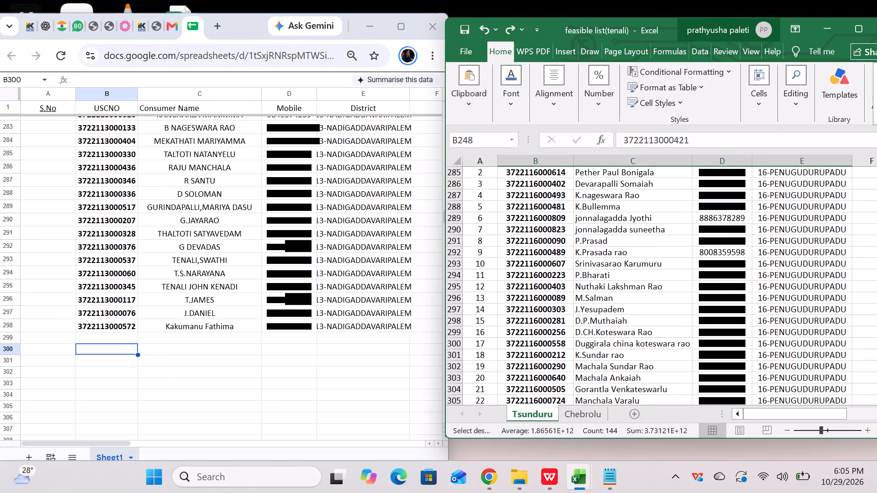
scroll(626, 327, "down", 18)
scroll(622, 321, "down", 3)
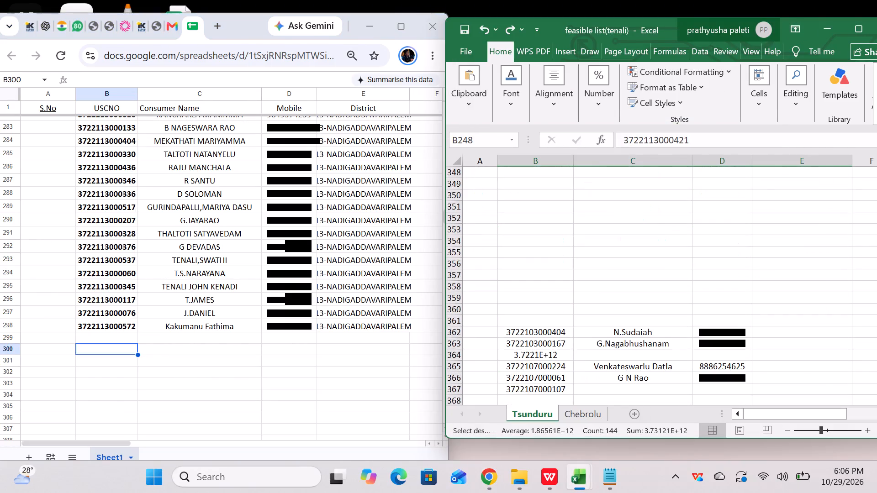
scroll(622, 321, "down", 7)
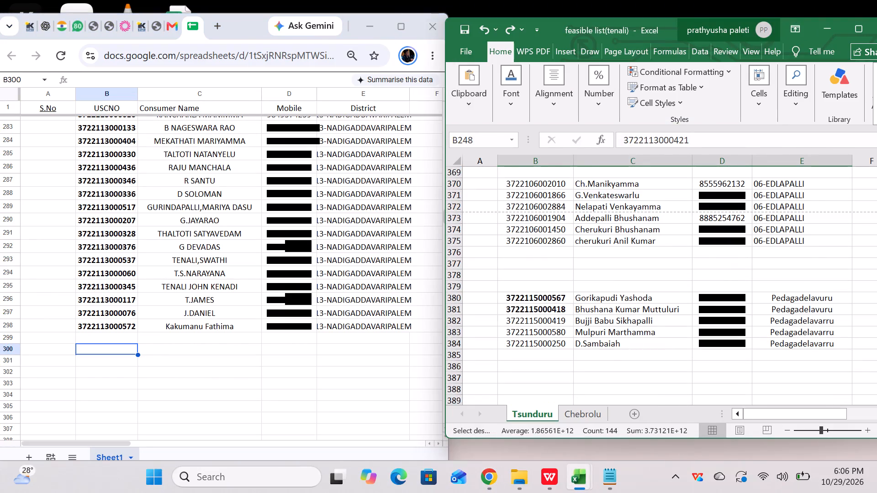
scroll(622, 321, "down", 1)
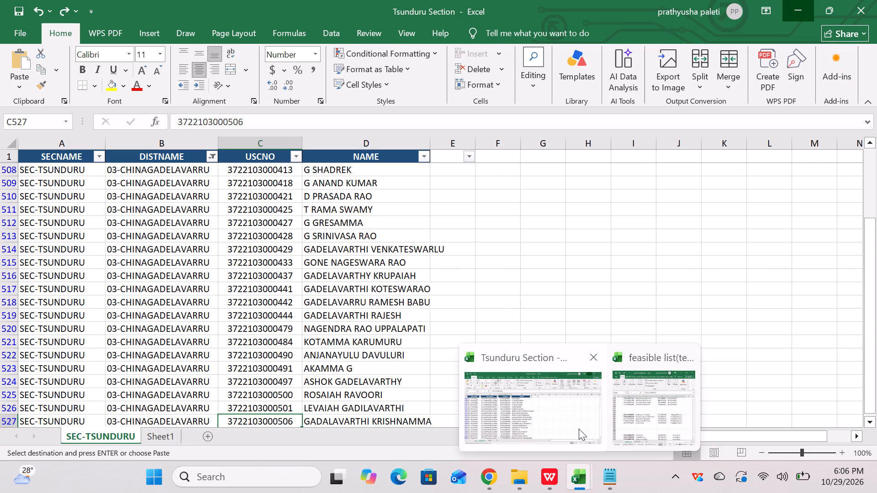
Filter the DISTNAME column of the Tsunduru Section workbook to 15-PEDAGADELAVARRU only, deselecting 03-CHINAGADELAVARRU.
left_click(579, 429)
left_click(212, 157)
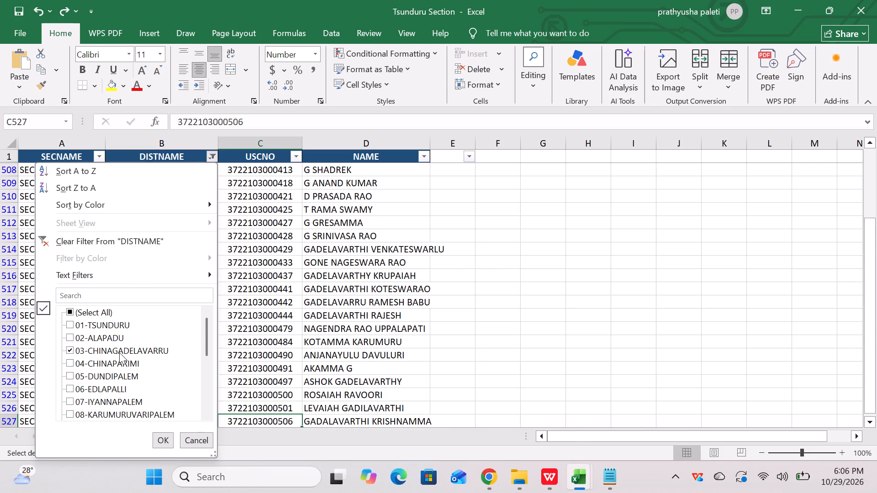
scroll(119, 352, "down", 2)
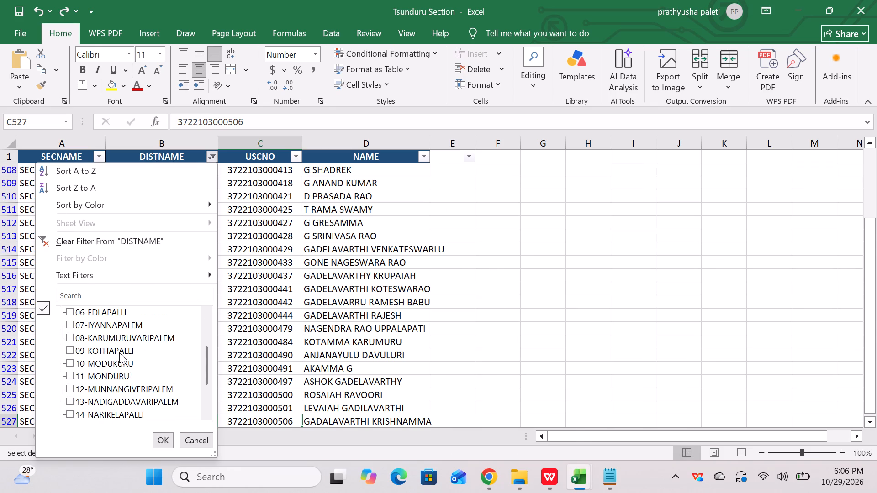
scroll(119, 352, "down", 1)
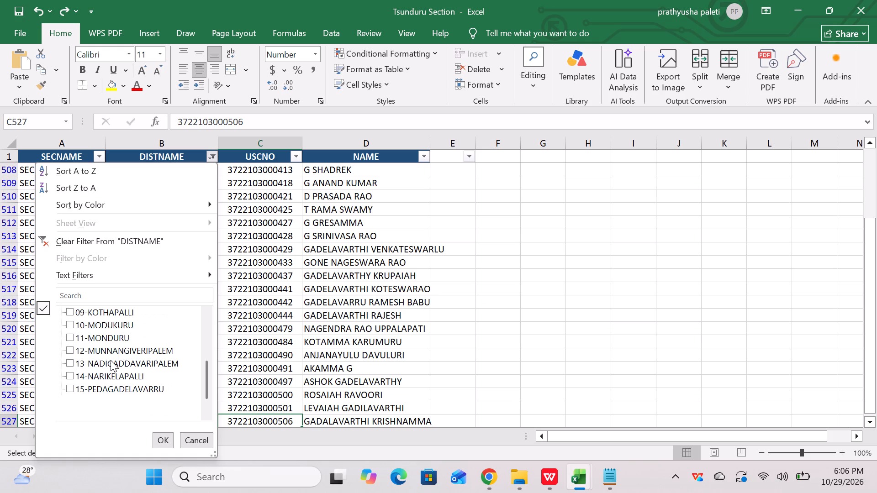
left_click(73, 388)
scroll(110, 373, "up", 3)
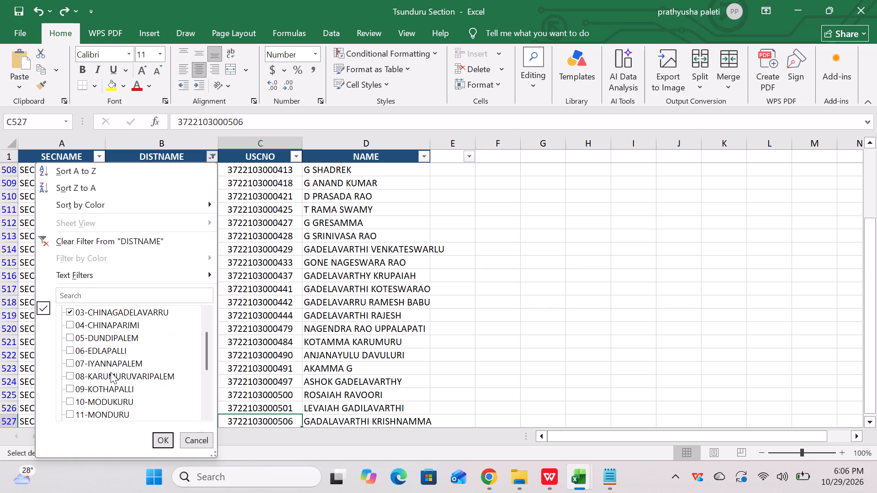
scroll(111, 372, "up", 2)
left_click(69, 347)
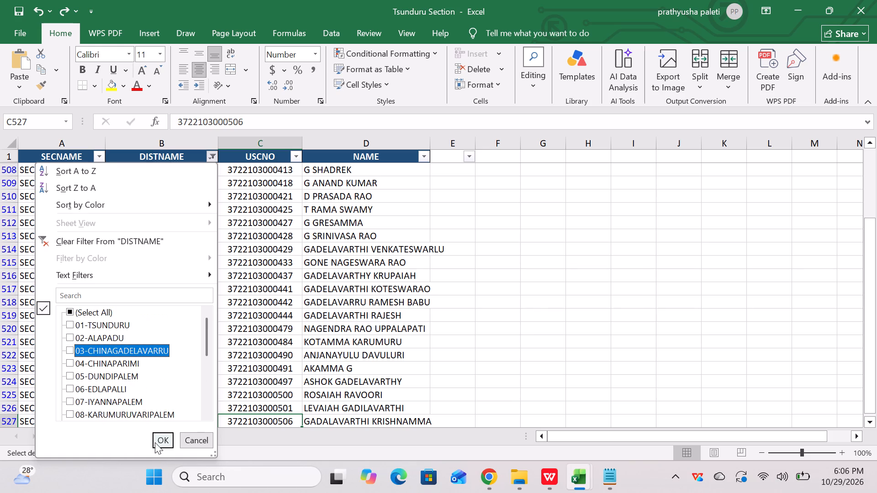
left_click(155, 442)
Copy the name 15-PEDAGADELAVARRU into E380 of the feasible list(tenali) workbook, fill it through E384, and save the workbook.
left_click(189, 234)
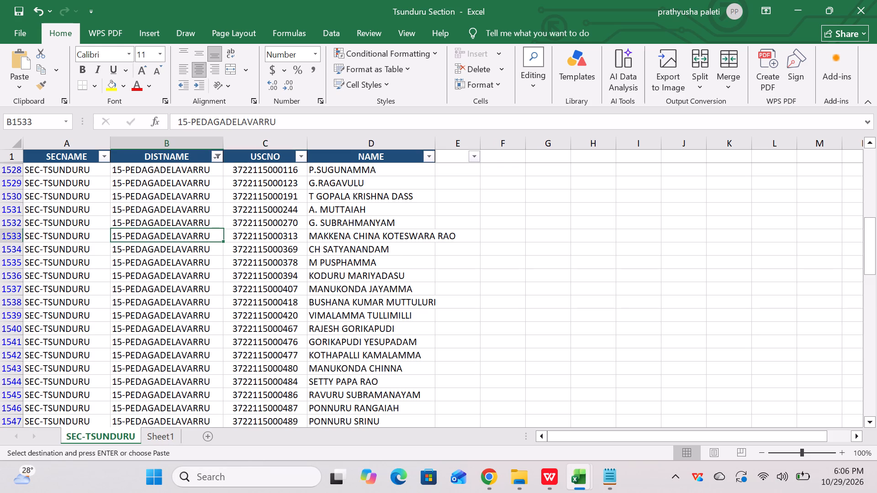
key("ctrl+c")
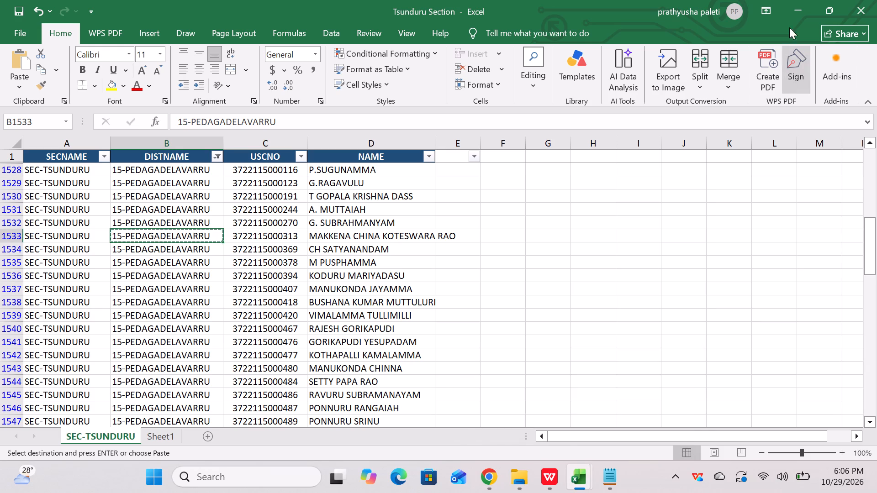
left_click(792, 9)
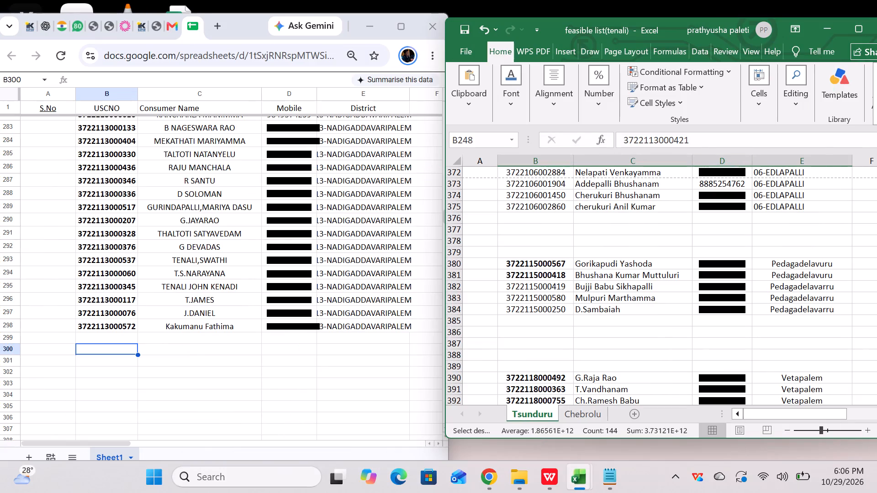
left_click(785, 264)
key("ctrl+v")
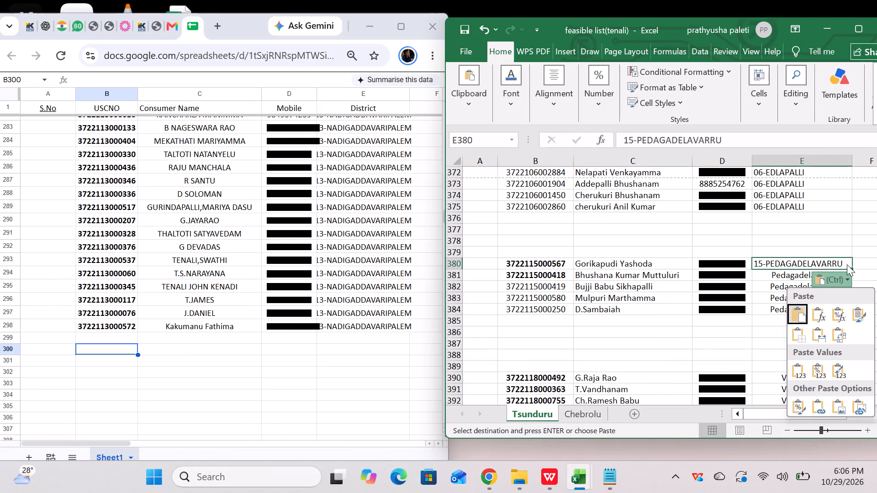
left_click(852, 273)
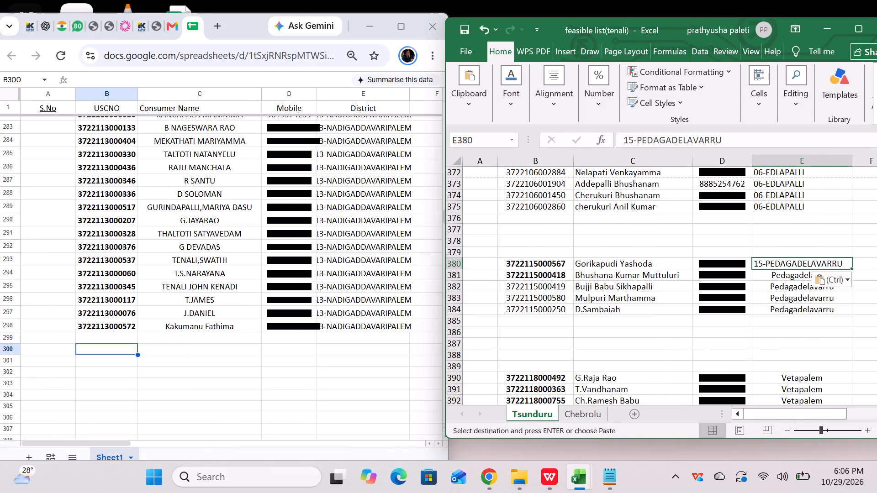
left_click_drag(851, 267, 851, 311)
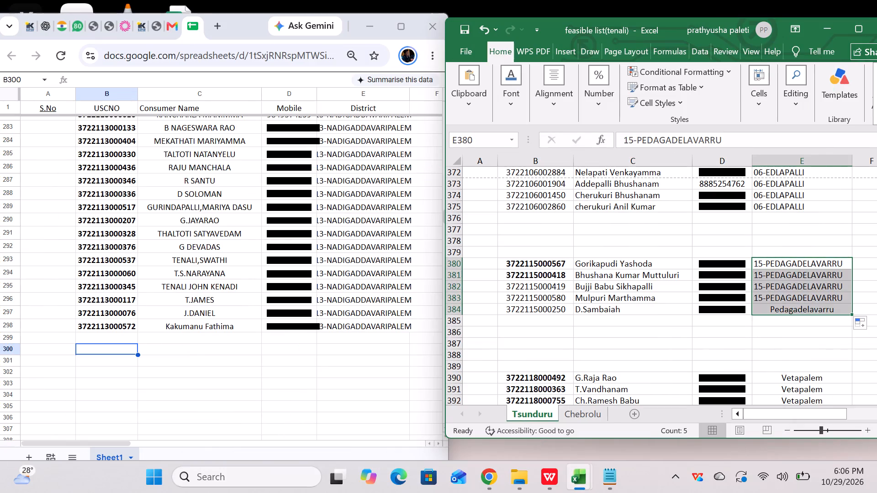
key("ctrl+s")
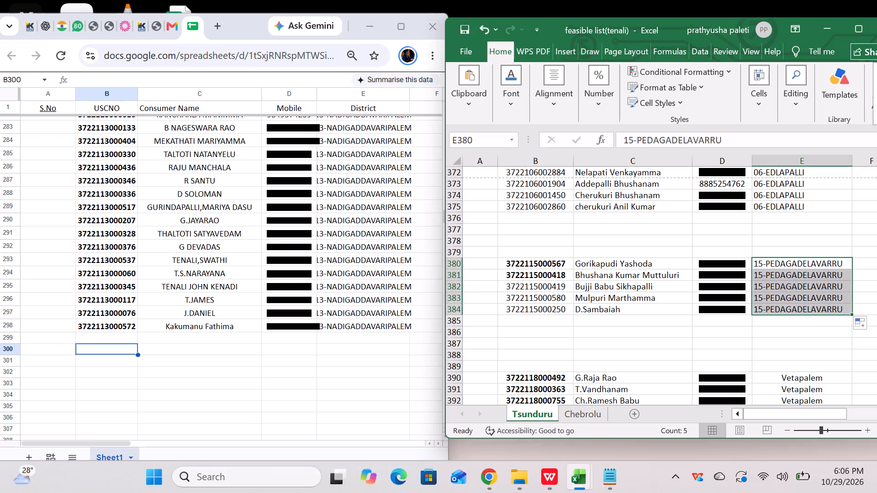
left_click(802, 328)
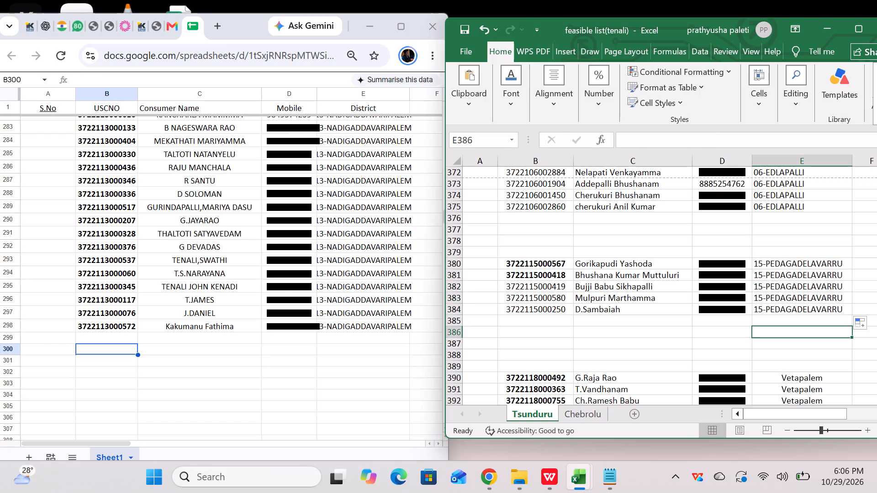
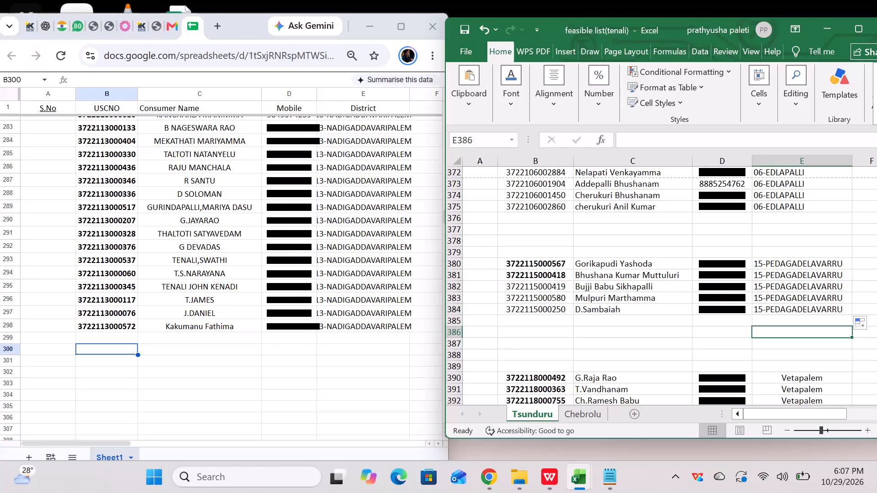
Copy the 15-PEDAGADELAVARRU rows B380:E384 from feasible list(tenali) into the Google Sheet starting at B300, and save.
left_click_drag(516, 263, 555, 268)
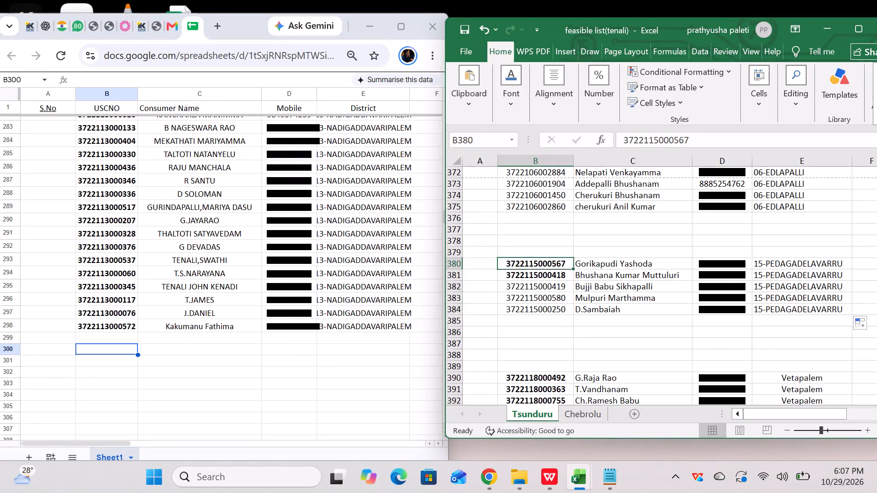
left_click_drag(555, 268, 835, 309)
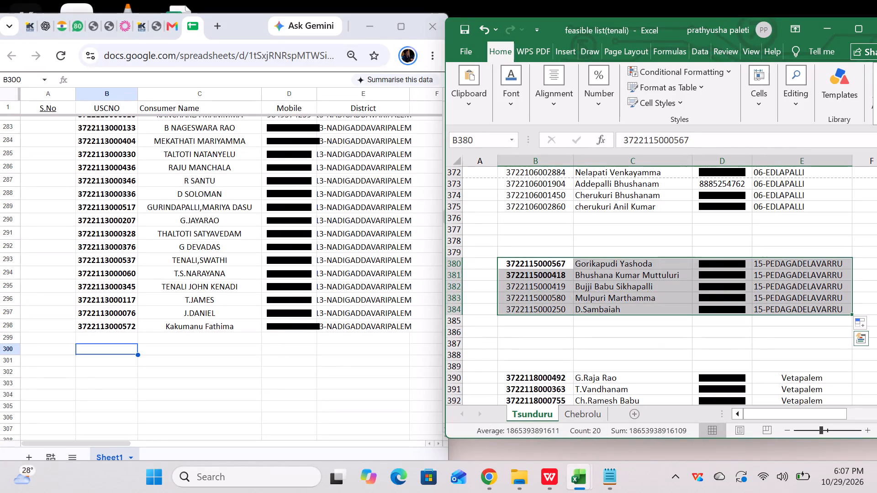
key("ctrl+c")
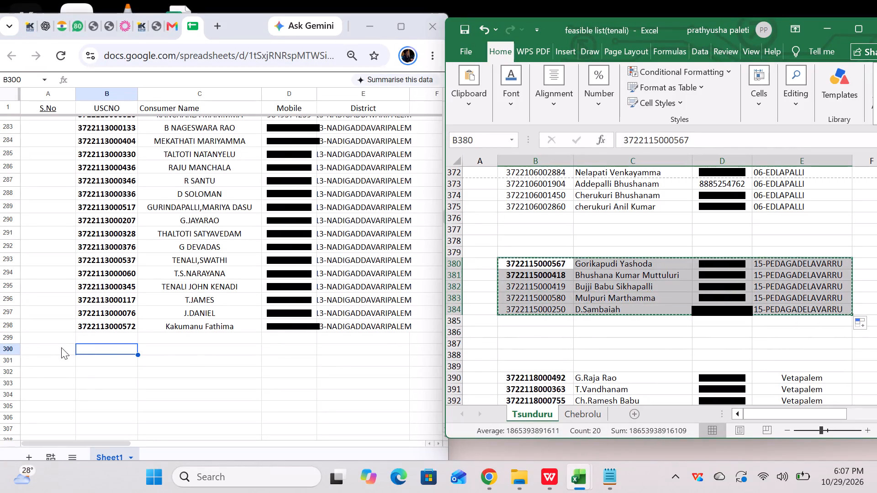
key("ctrl+v")
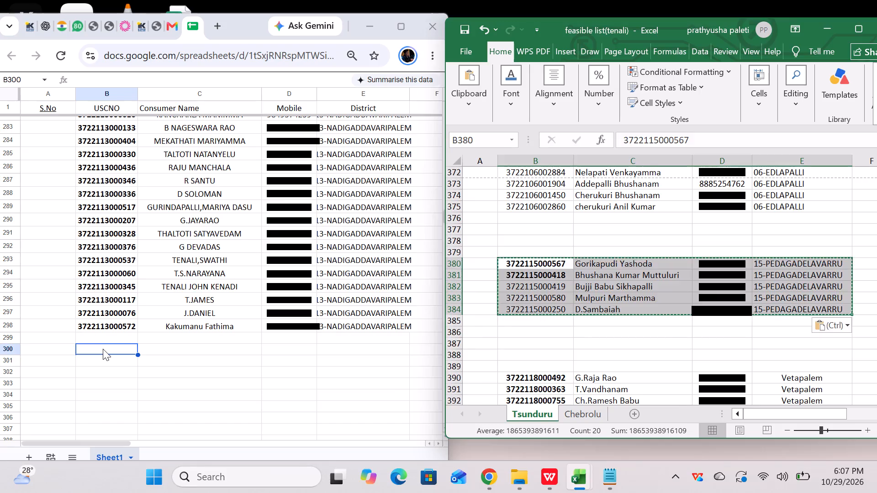
left_click(103, 349)
key("ctrl+v")
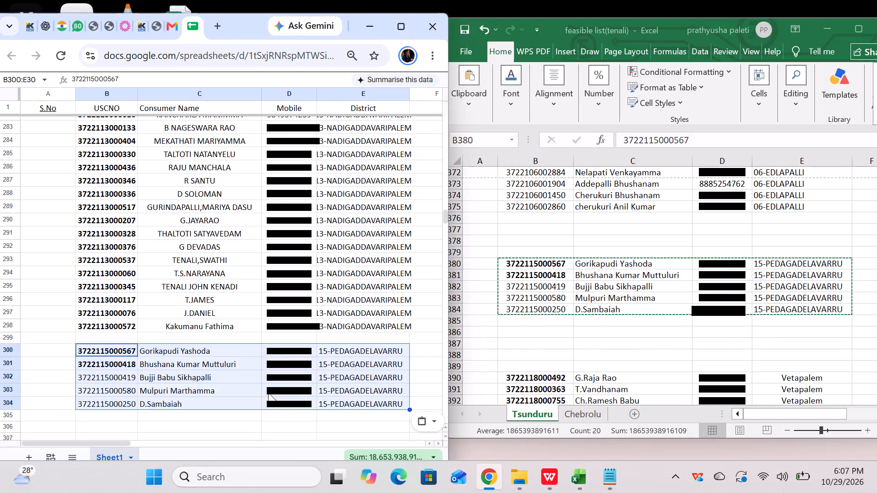
left_click(292, 423)
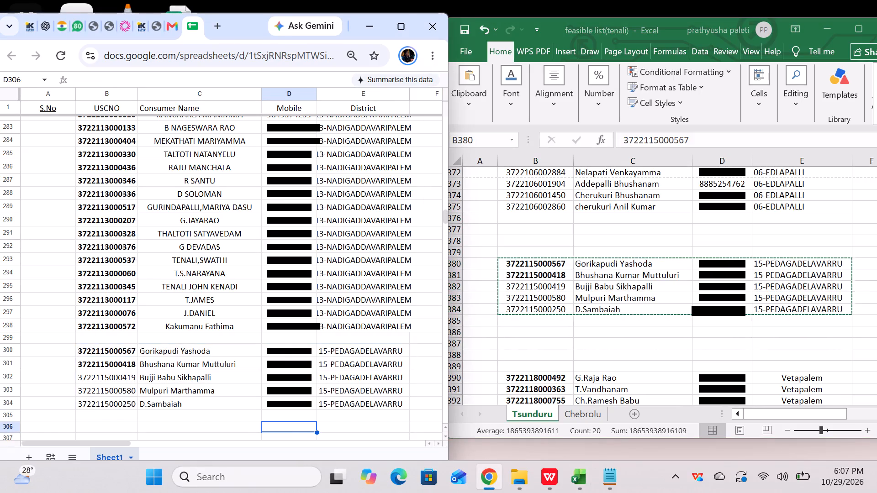
key("ctrl+s")
Check which districts follow 15-PEDAGADELAVARRU in the DISTNAME filter of the Tsunduru Section workbook without applying a new filter.
scroll(287, 388, "down", 2)
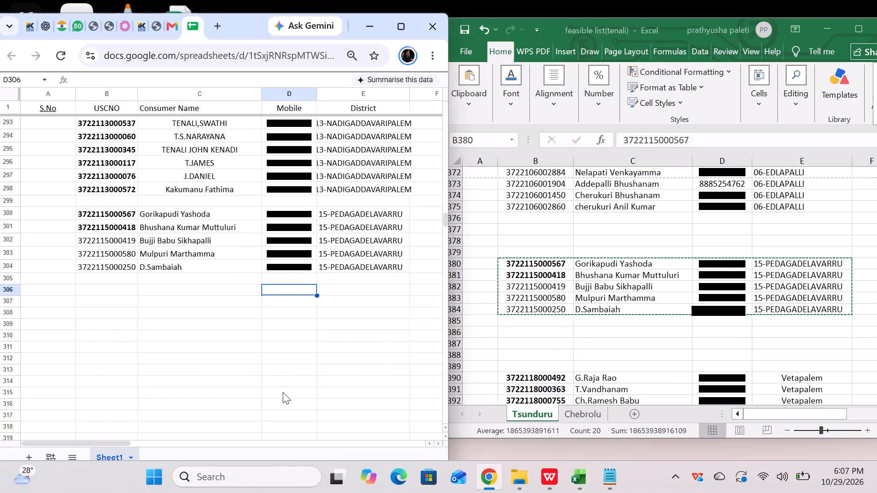
scroll(283, 392, "down", 1)
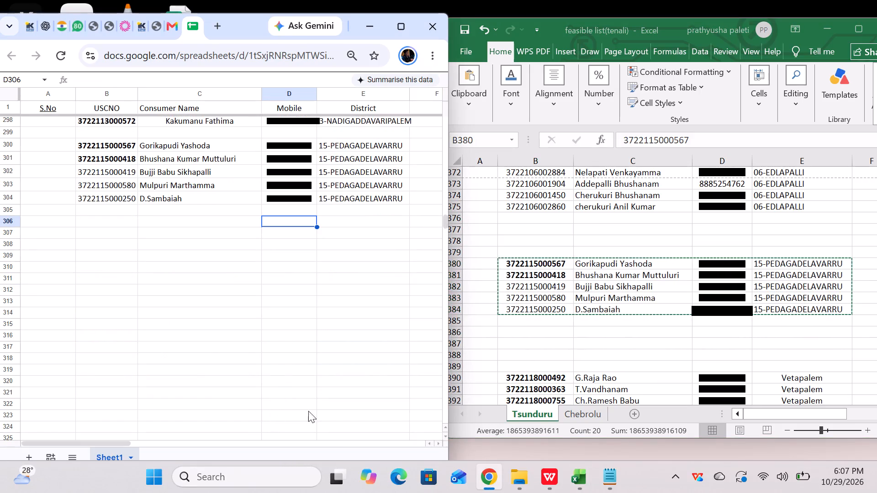
left_click(576, 480)
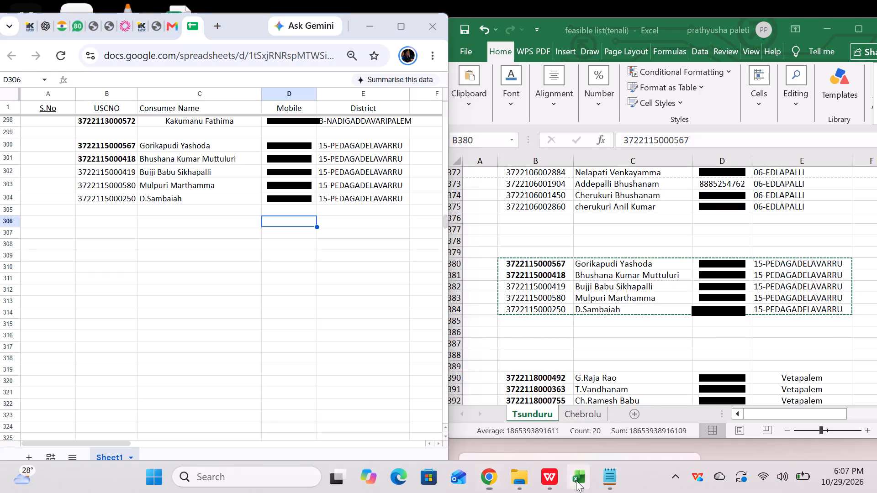
left_click(544, 438)
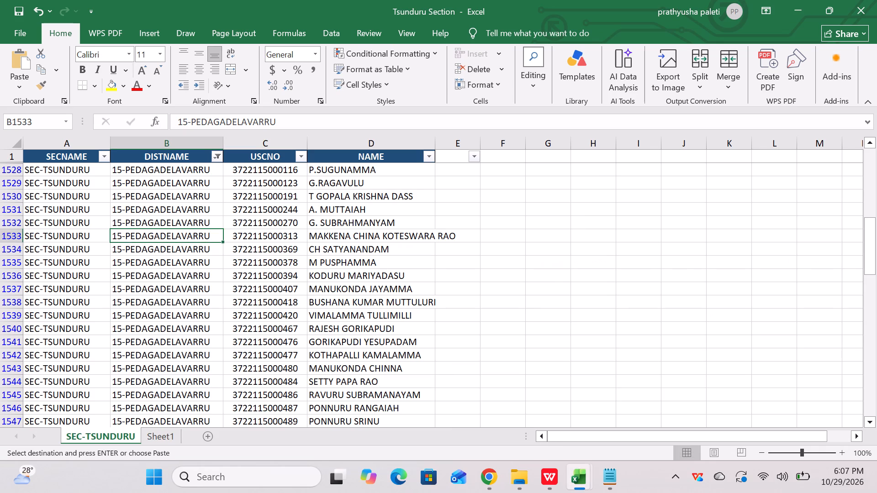
left_click(215, 156)
scroll(166, 315, "down", 4)
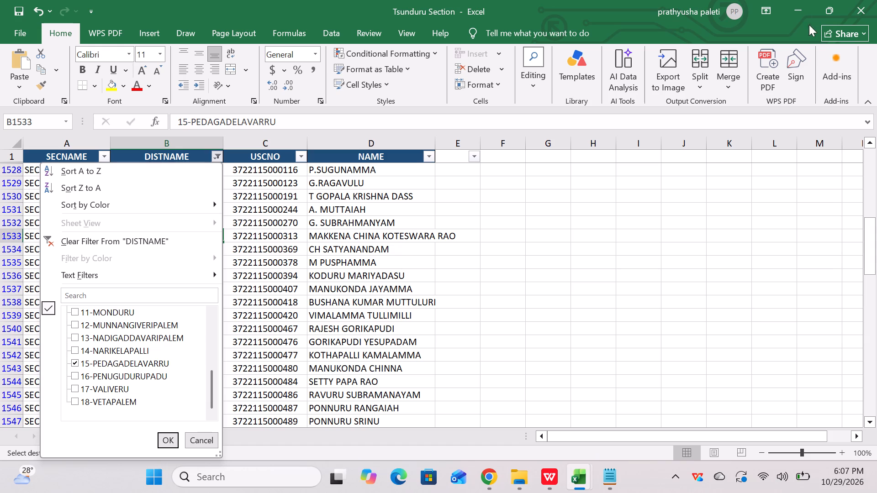
left_click(799, 11)
Copy the 16-PENUGUDURUPADU rows B284:E318 from feasible list(tenali) into the Google Sheet starting at B306.
scroll(682, 291, "up", 2)
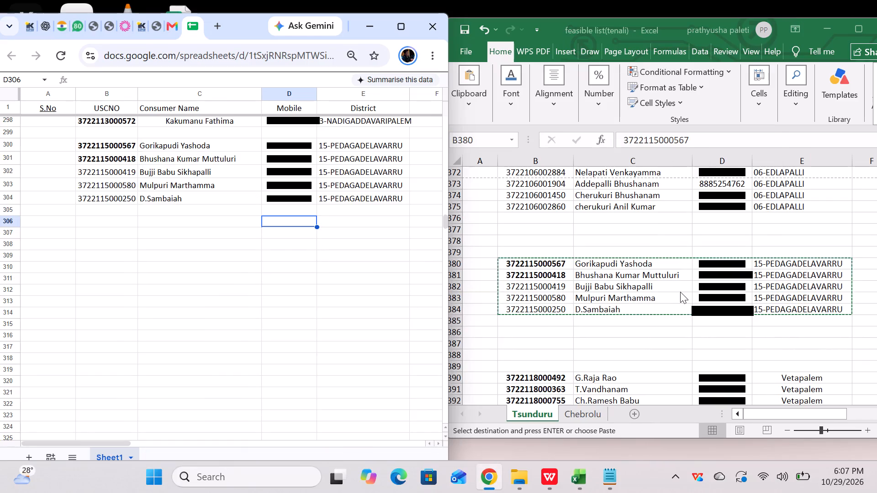
scroll(679, 292, "up", 4)
left_click(660, 316)
left_click(652, 349)
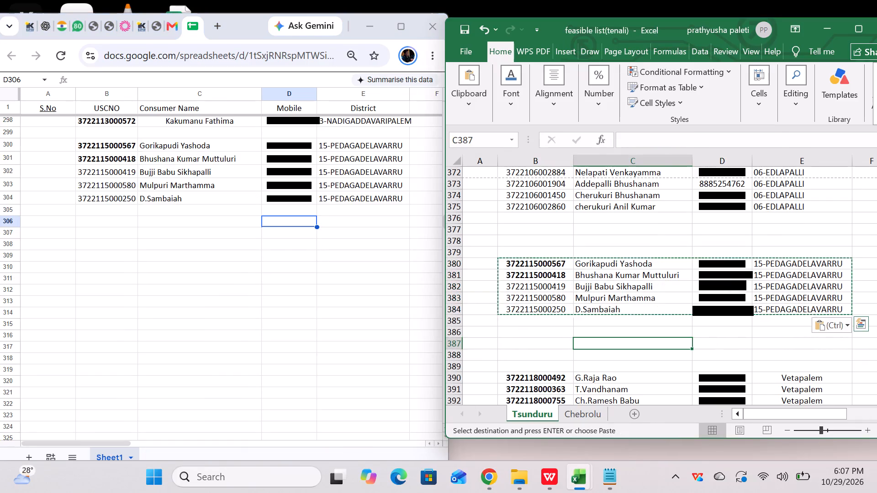
scroll(642, 332, "up", 20)
scroll(642, 332, "up", 9)
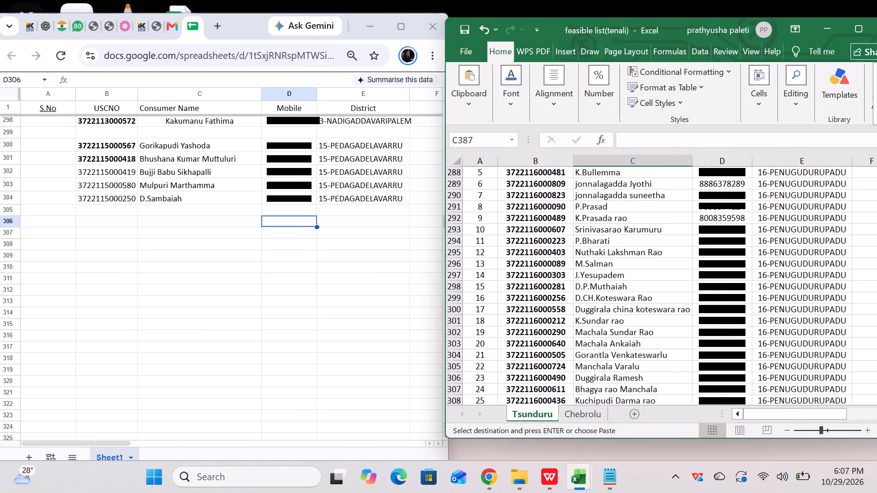
scroll(632, 334, "up", 3)
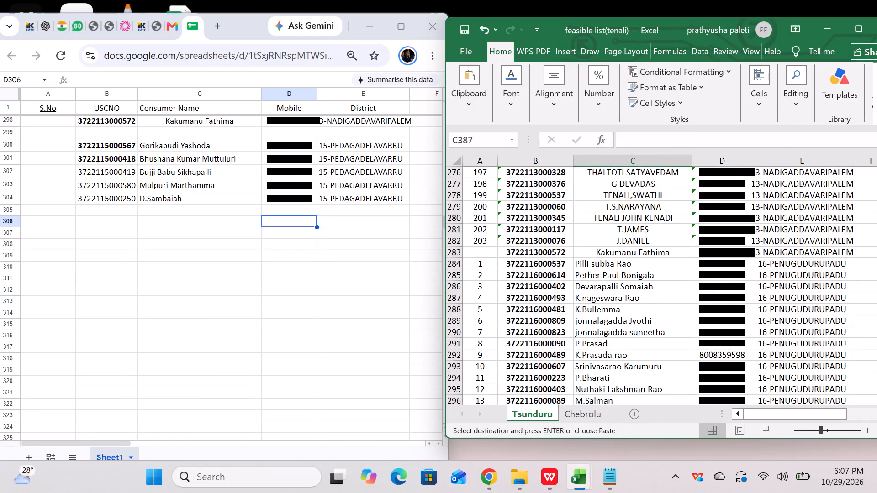
left_click_drag(519, 261, 776, 257)
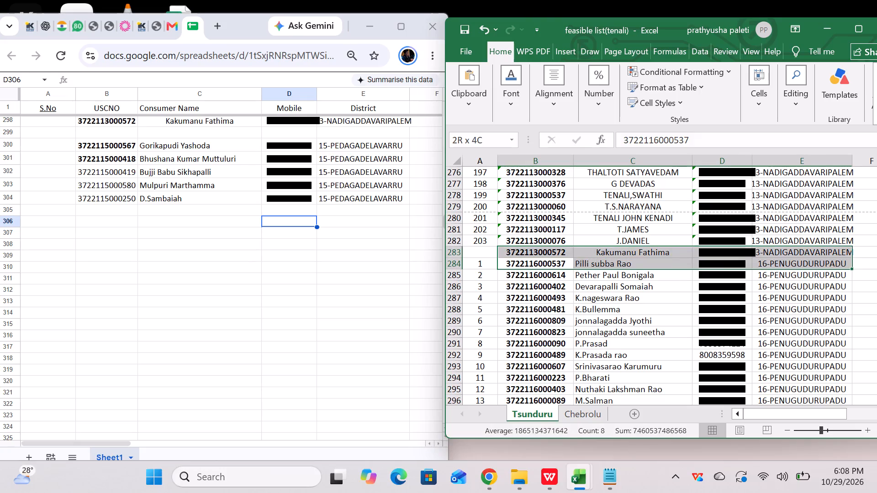
left_click_drag(776, 257, 766, 205)
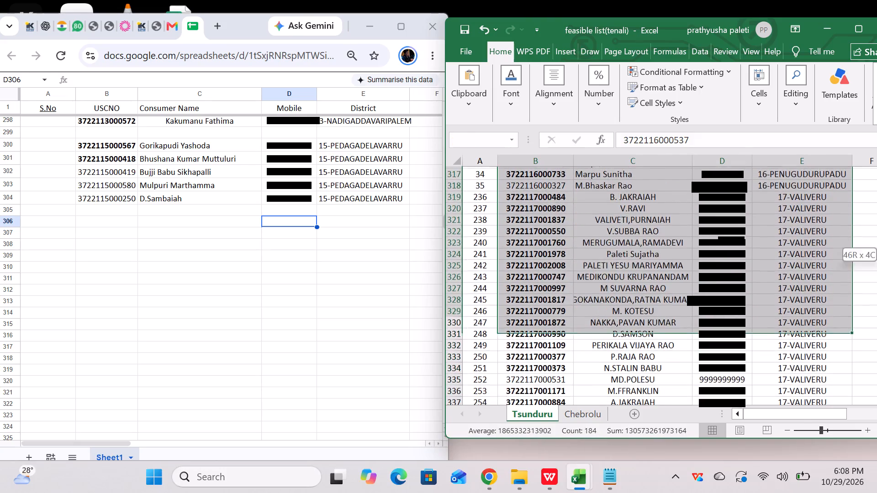
left_click_drag(766, 205, 754, 186)
key("ctrl+c")
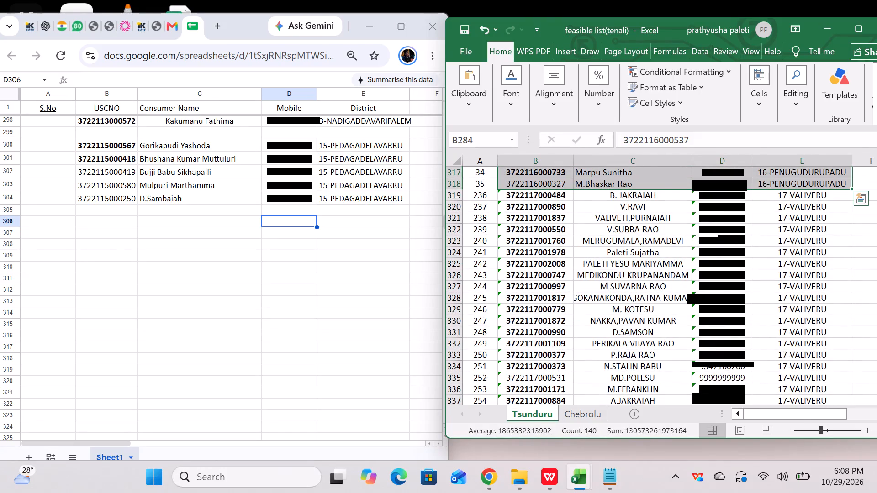
left_click(113, 221)
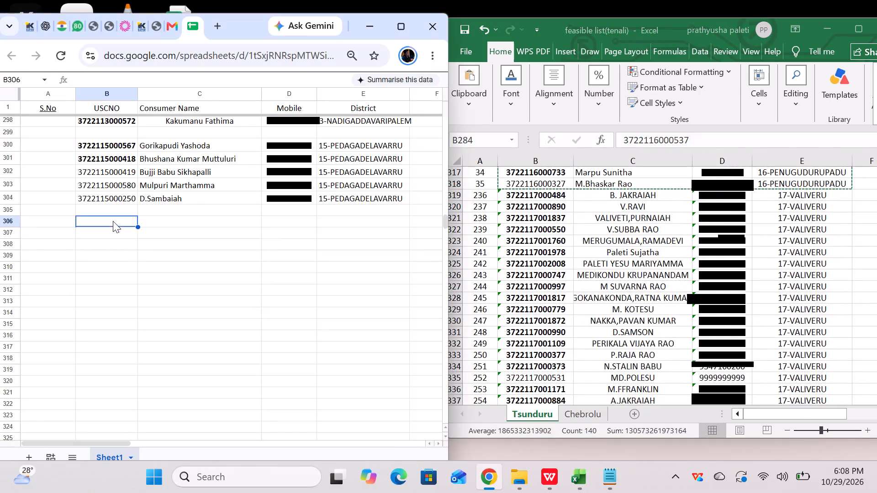
key("ctrl+v")
scroll(233, 219, "down", 2)
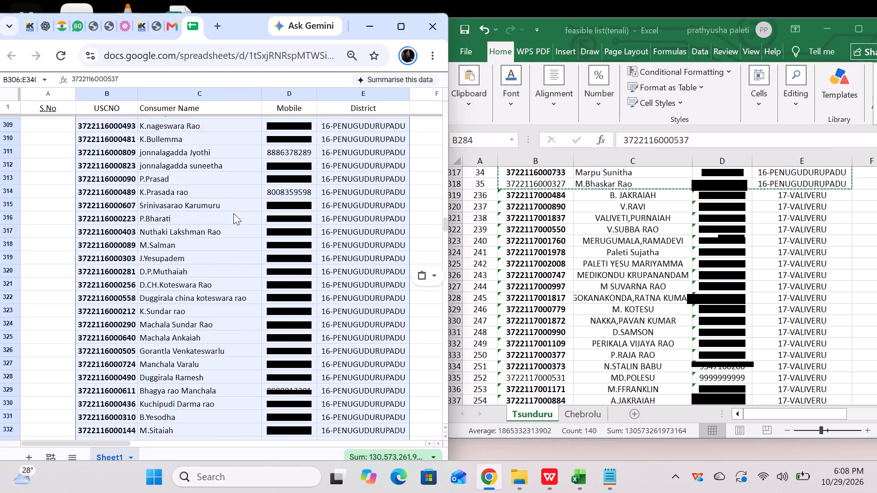
scroll(237, 202, "down", 4)
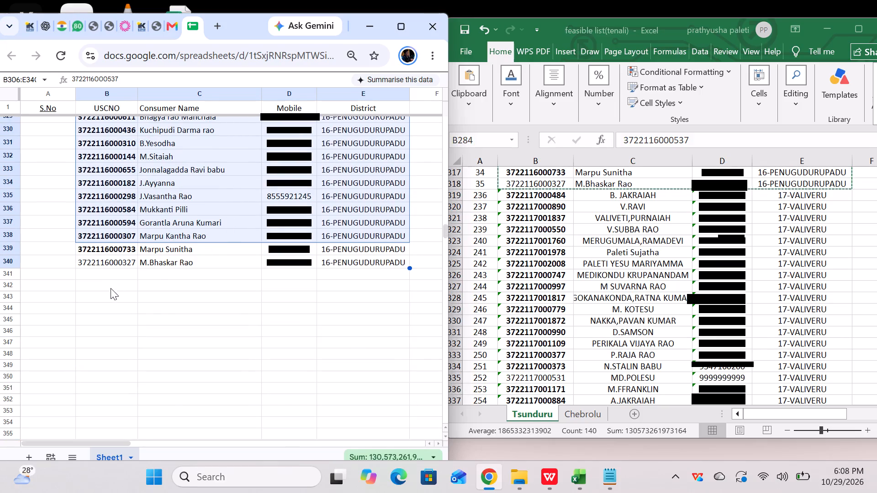
Copy the 17-VALIVERU rows B319:E341 from feasible list(tenali) into the Google Sheet starting at B342, and save.
left_click(110, 289)
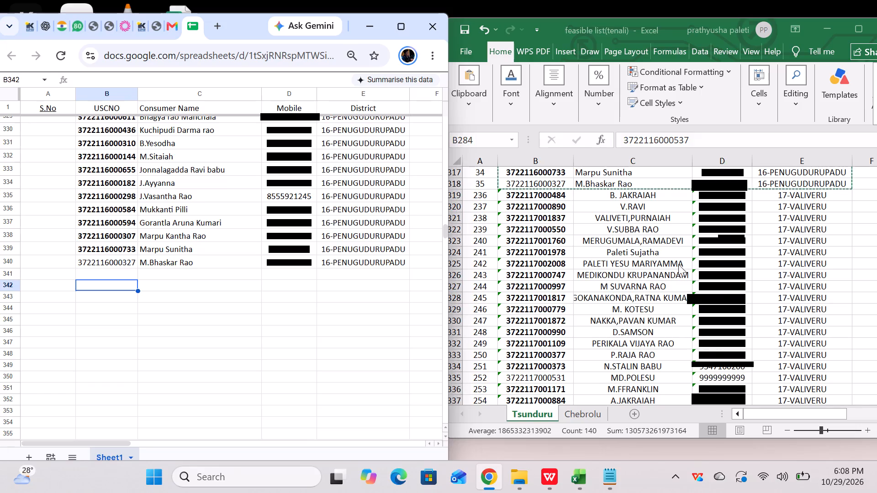
left_click(540, 196)
left_click(539, 197)
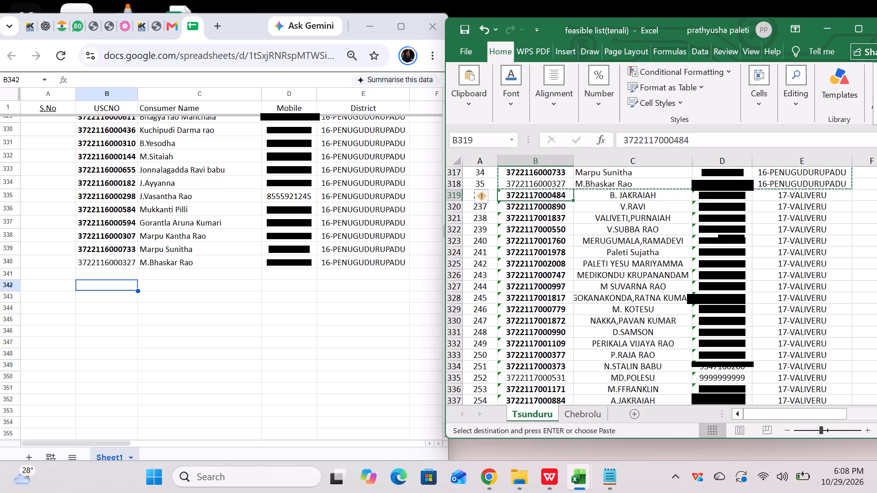
left_click_drag(533, 194, 676, 198)
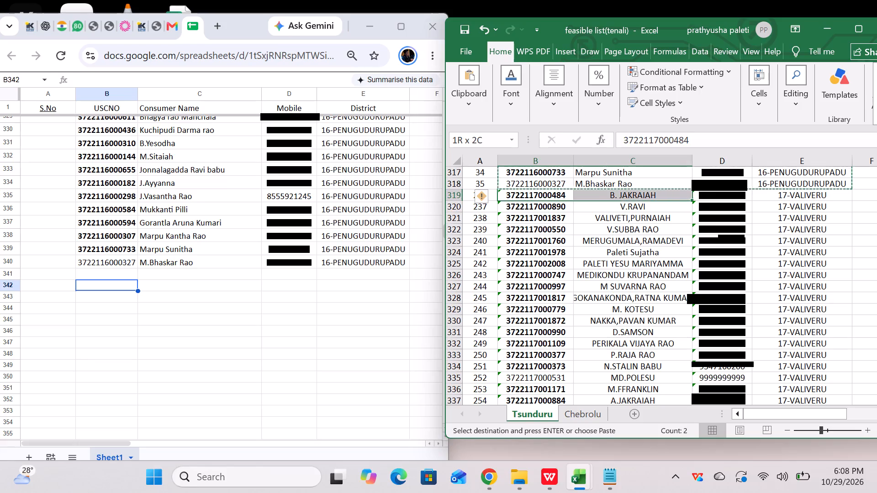
left_click_drag(676, 198, 792, 443)
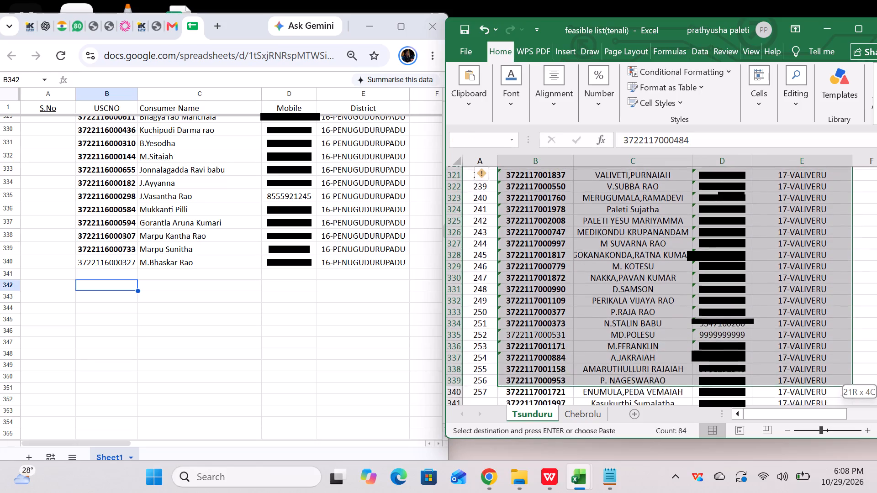
left_click_drag(792, 443, 787, 321)
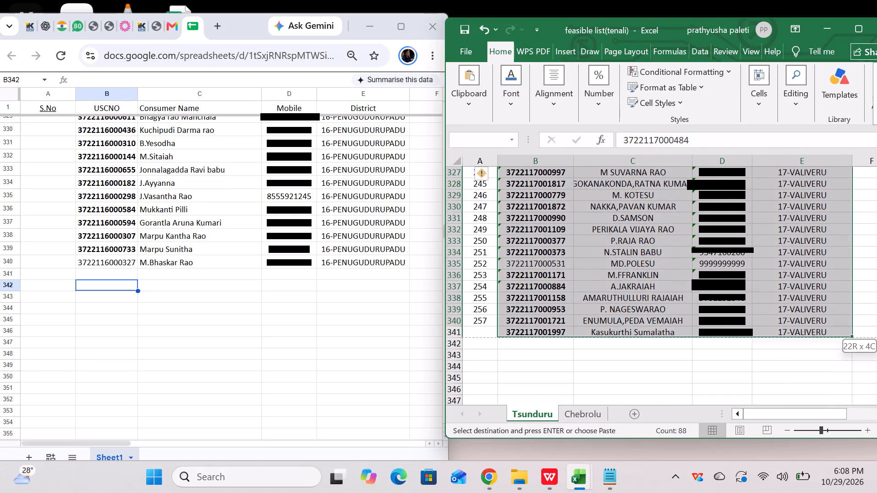
left_click_drag(787, 321, 784, 333)
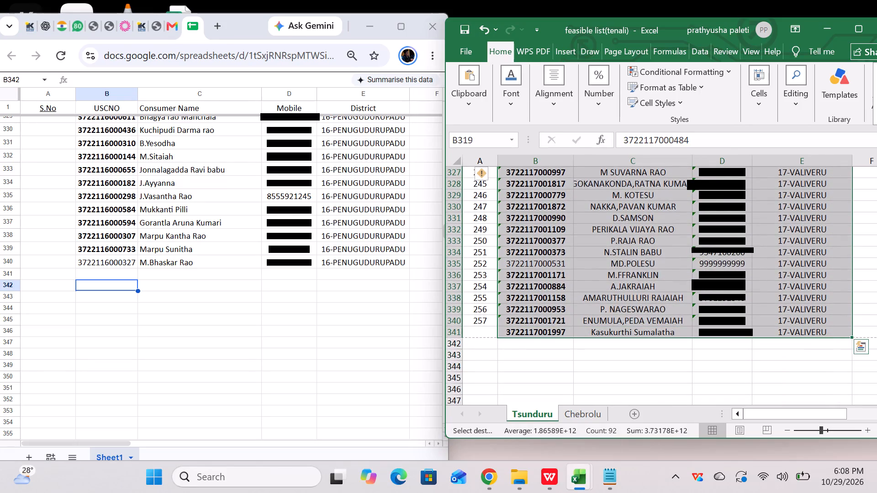
key("ctrl+c")
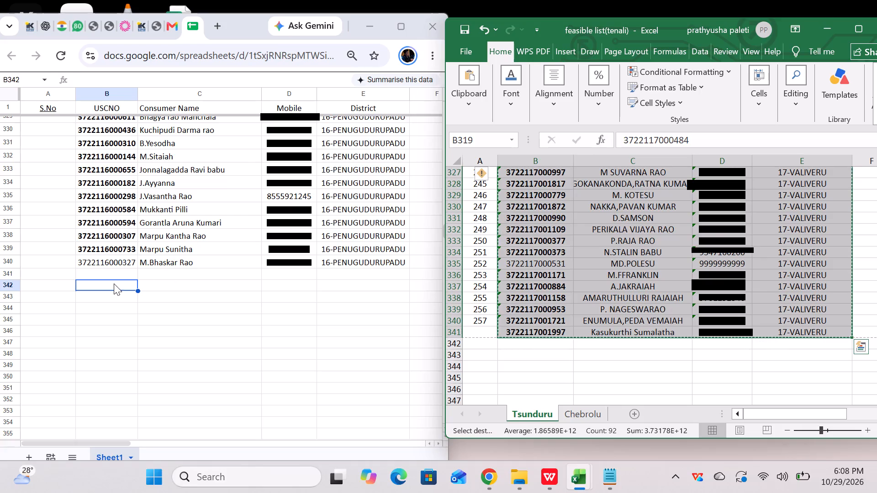
left_click(113, 284)
key("ctrl+v")
scroll(237, 311, "down", 4)
left_click(237, 312)
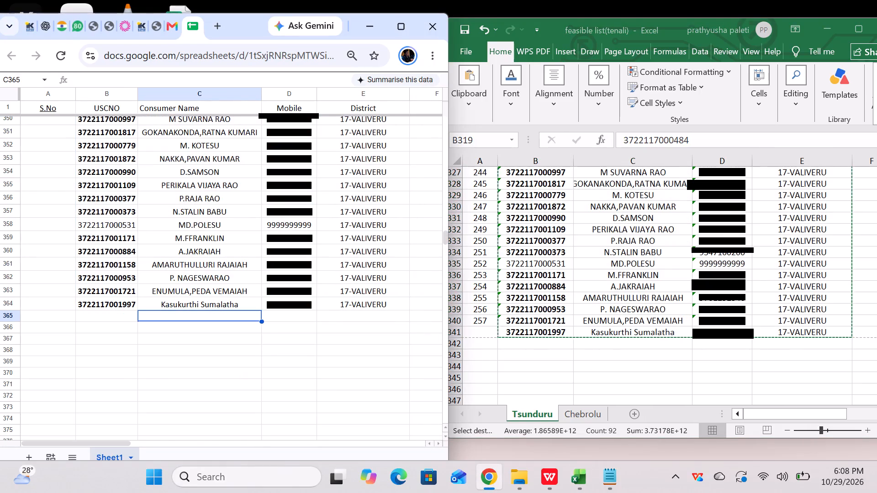
key("ctrl+s")
Find the Vetapalem rows in feasible list(tenali) and check that district's standardized name in the Tsunduru Section DISTNAME filter.
scroll(504, 327, "down", 17)
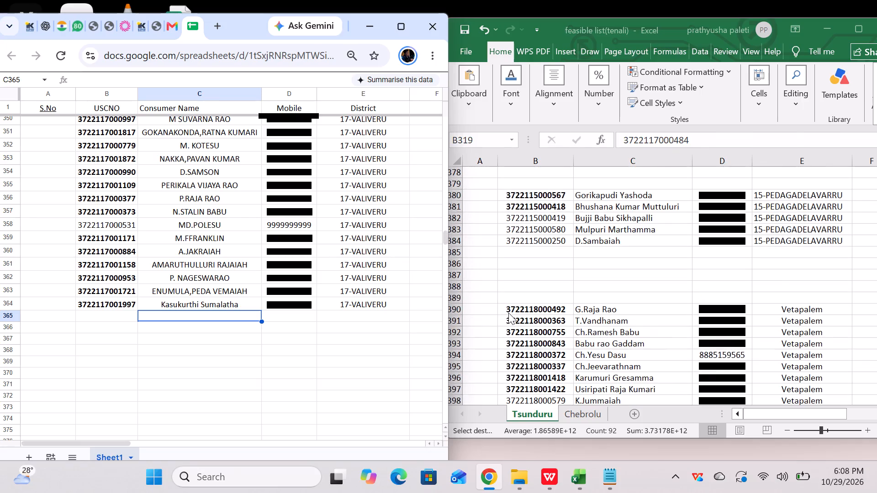
scroll(508, 313, "down", 3)
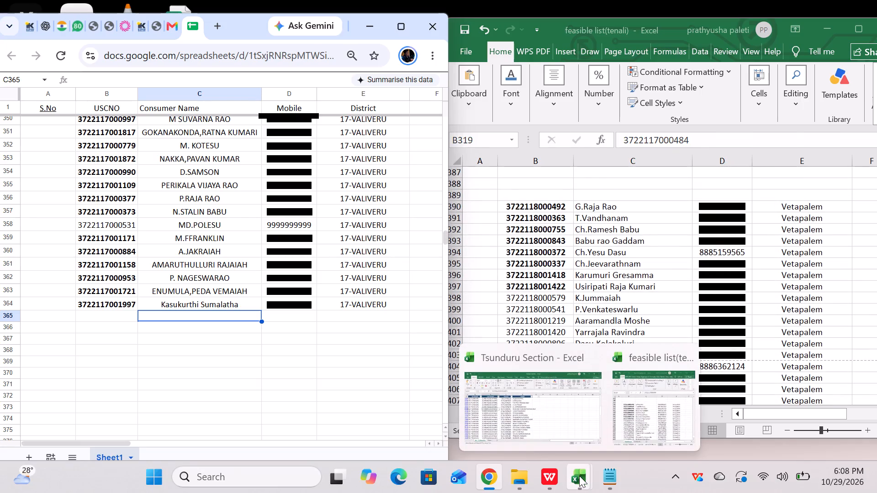
left_click(552, 406)
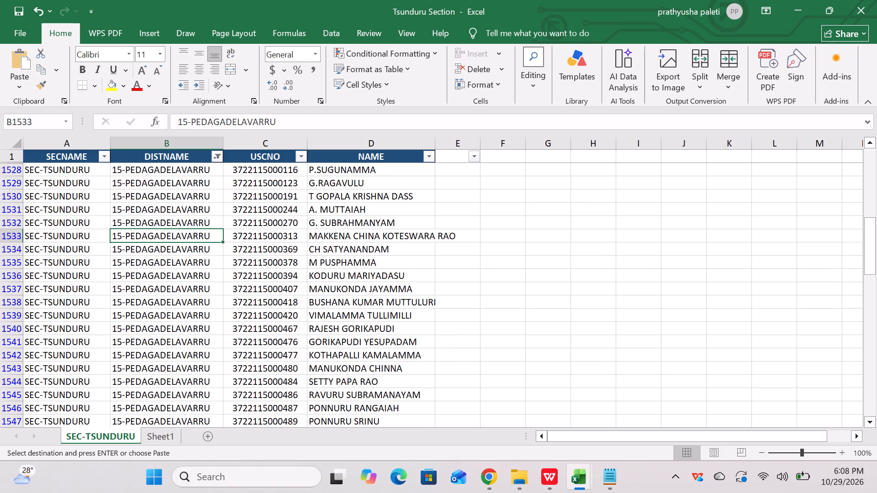
left_click(218, 152)
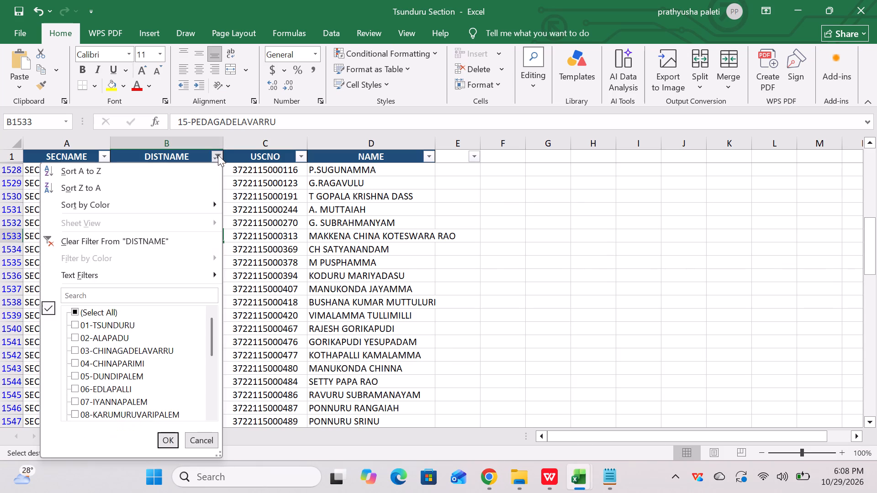
scroll(179, 297, "down", 4)
scroll(164, 331, "down", 2)
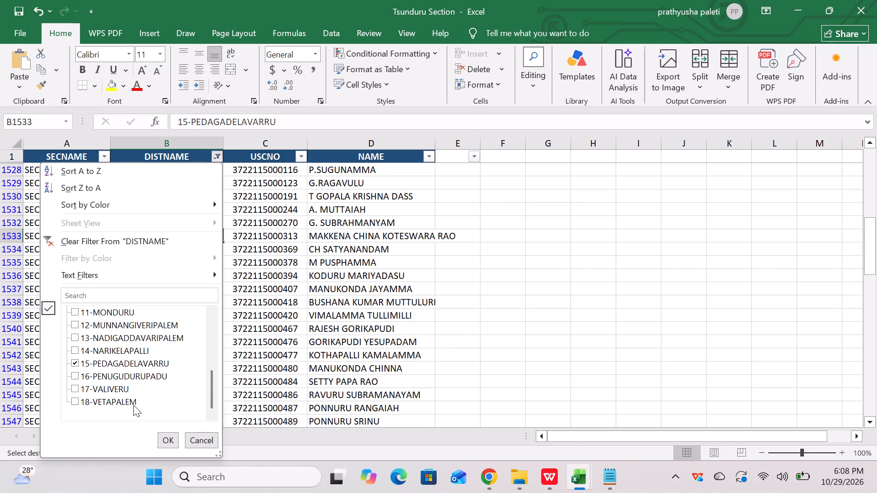
left_click(800, 12)
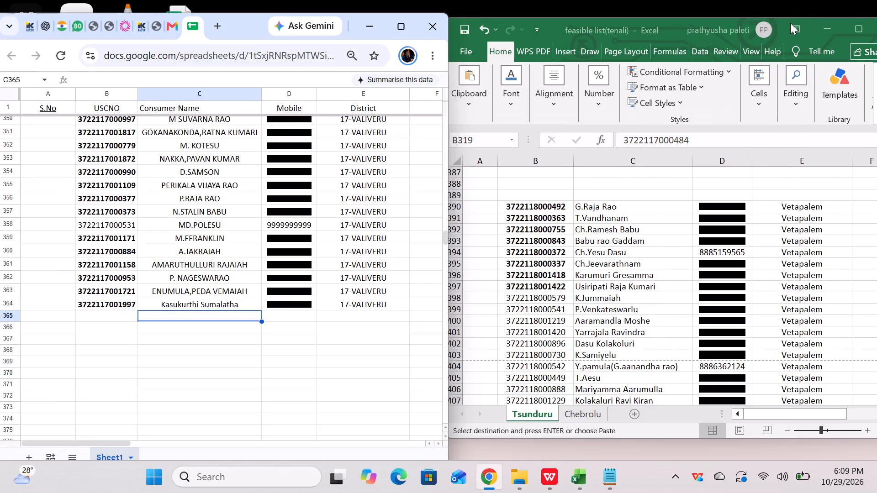
Filter the DISTNAME column of the Tsunduru Section workbook to show only 18-VETAPALEM instead of 15-PEDAGADELAVARRU.
left_click(576, 490)
left_click(543, 430)
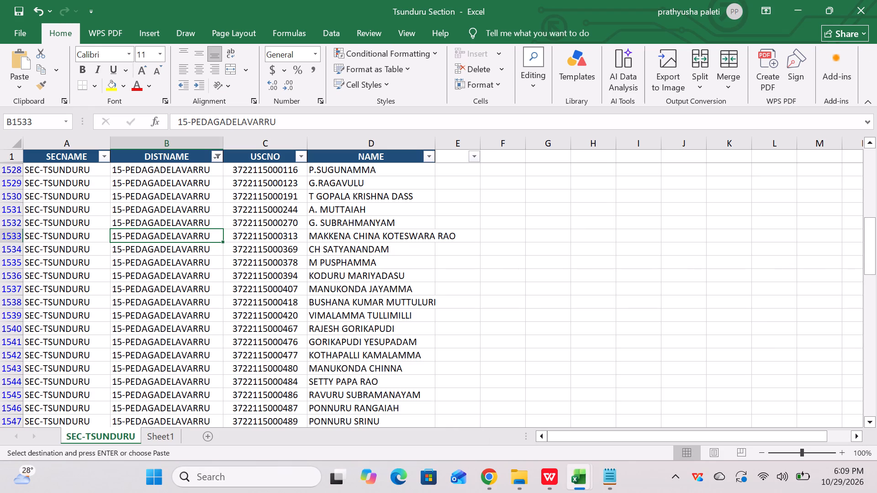
left_click(218, 157)
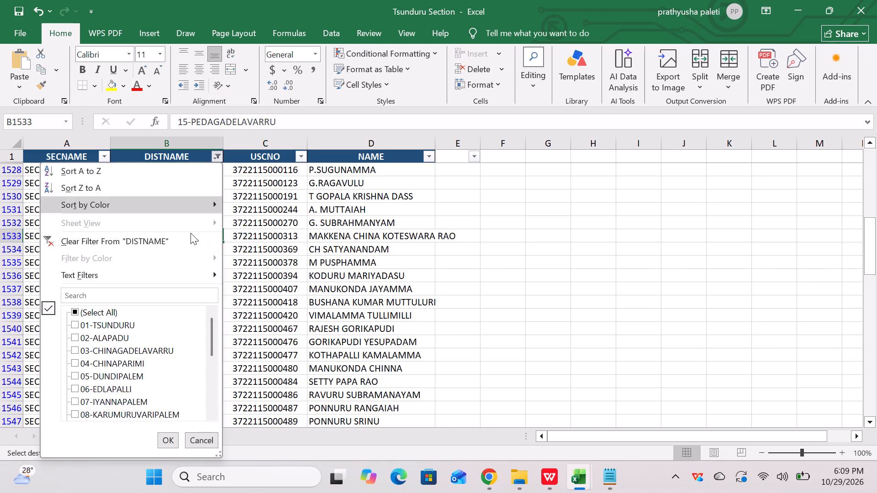
scroll(168, 318, "down", 6)
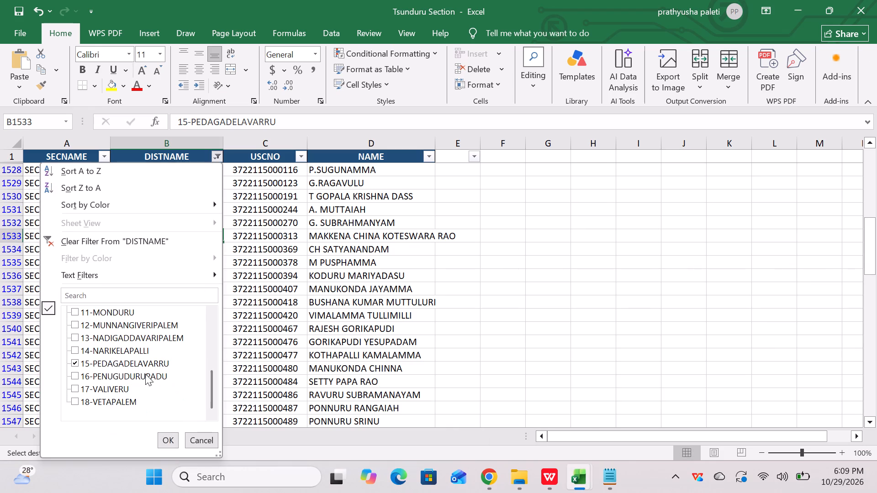
left_click(129, 400)
scroll(104, 371, "up", 4)
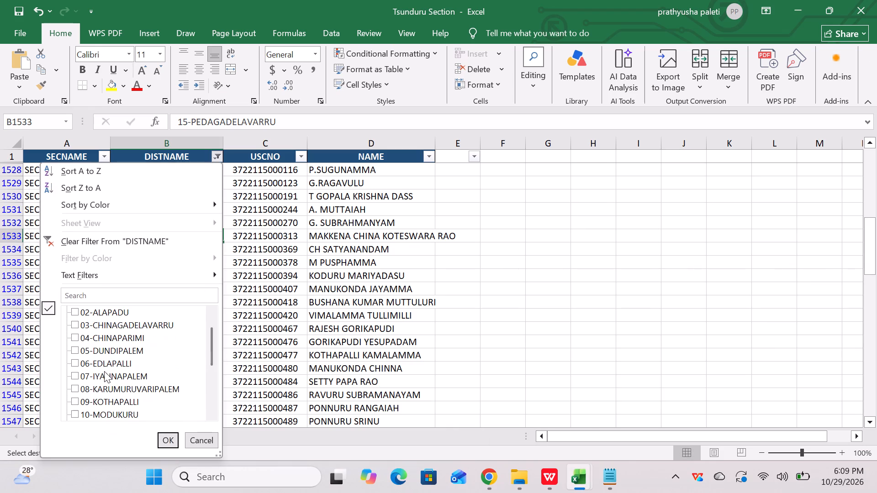
scroll(102, 371, "down", 3)
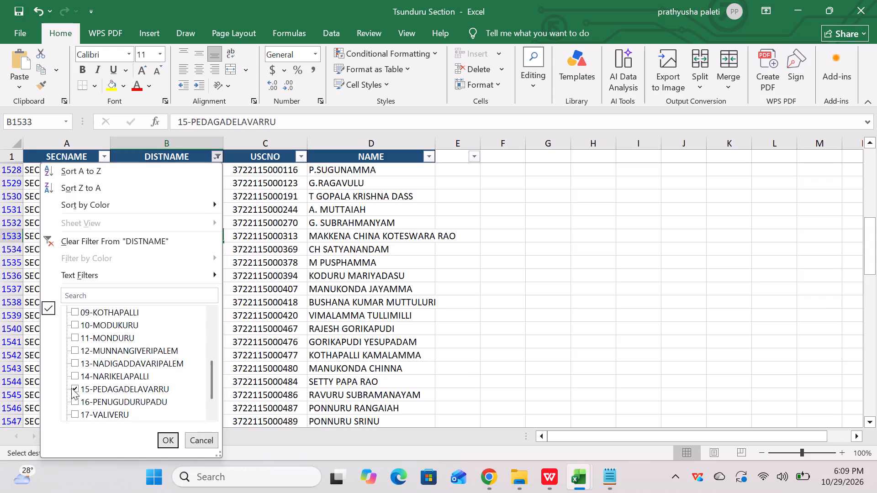
left_click(71, 388)
left_click(164, 444)
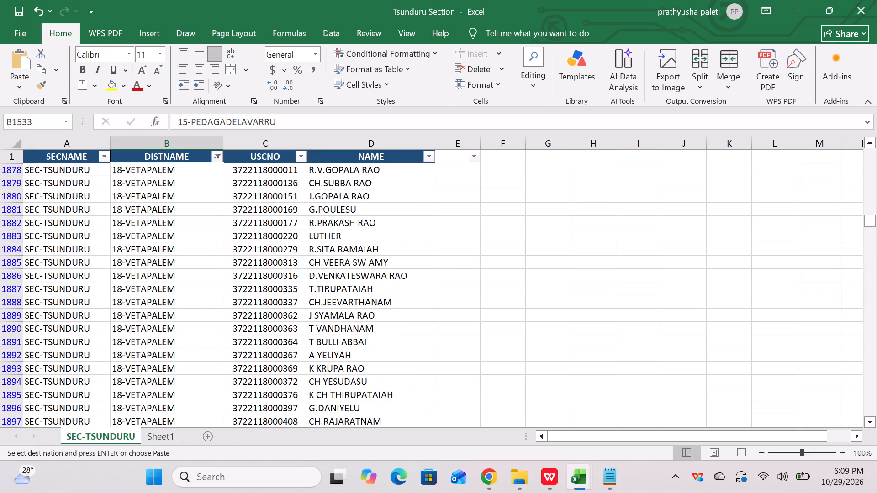
Copy the 18-VETAPALEM district name from Tsunduru Section over all the Vetapalem entries in E390:E413 of feasible list(tenali).
left_click(167, 236)
key("ctrl+c")
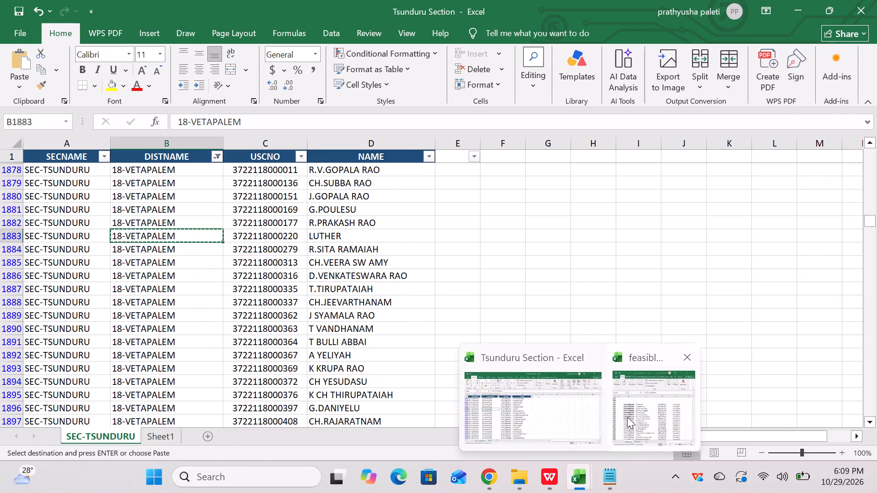
left_click(627, 417)
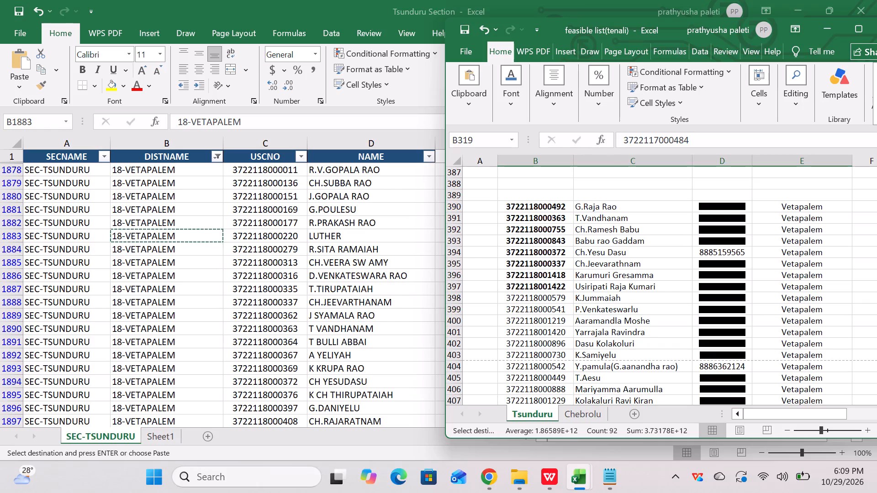
left_click(806, 208)
key("ctrl+v")
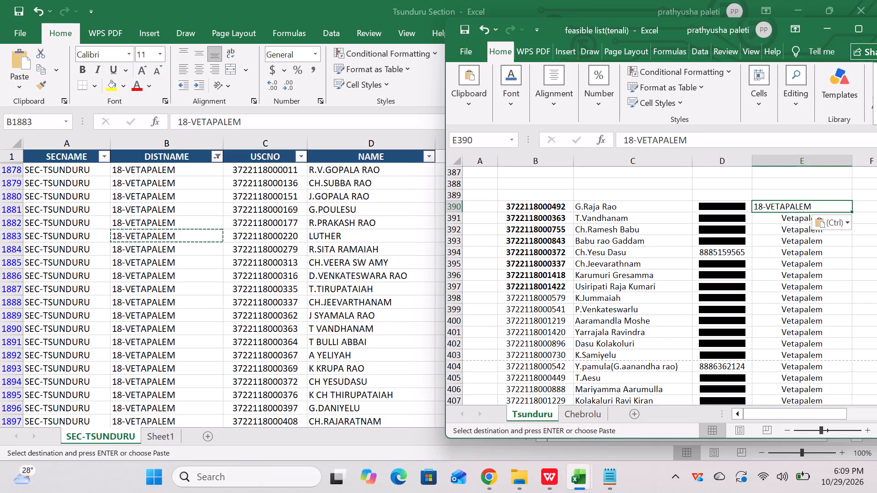
double_click(851, 210)
scroll(798, 276, "down", 5)
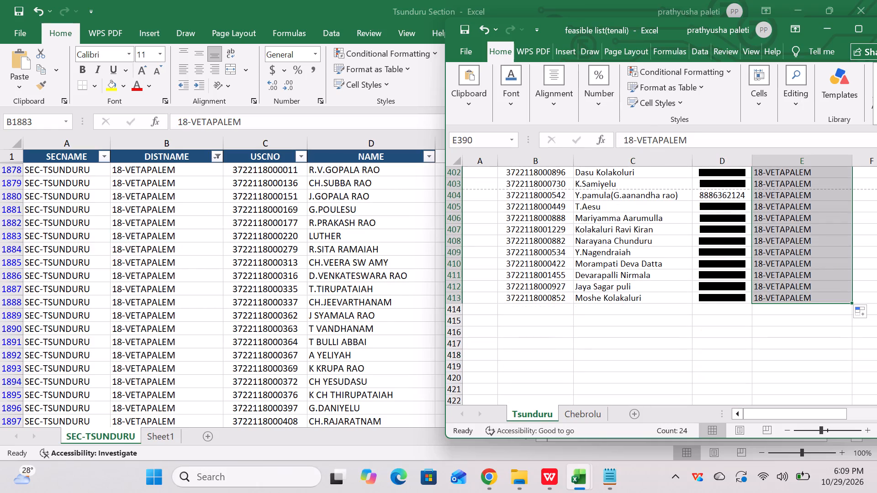
left_click(786, 320)
scroll(694, 313, "up", 3)
scroll(479, 215, "up", 3)
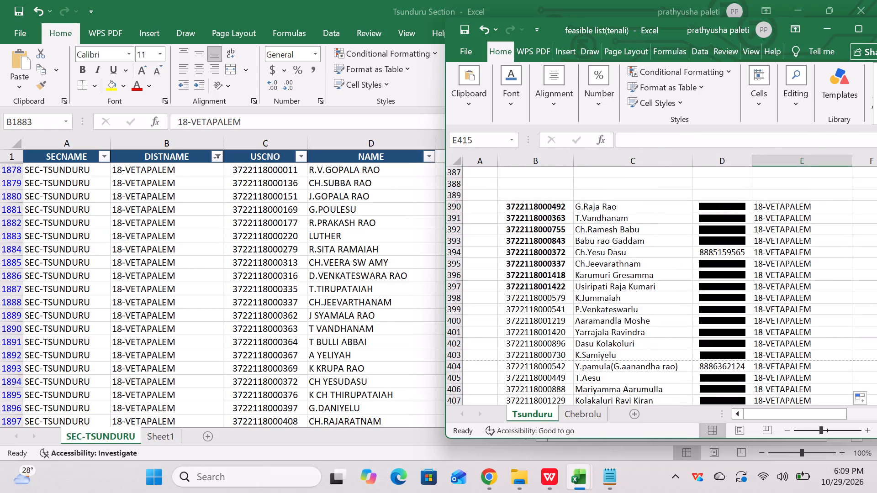
Copy the 18-VETAPALEM rows B390:E413 from feasible list(tenali) into the Google Sheet starting at B366, leaving row 365 blank.
left_click_drag(528, 241, 796, 349)
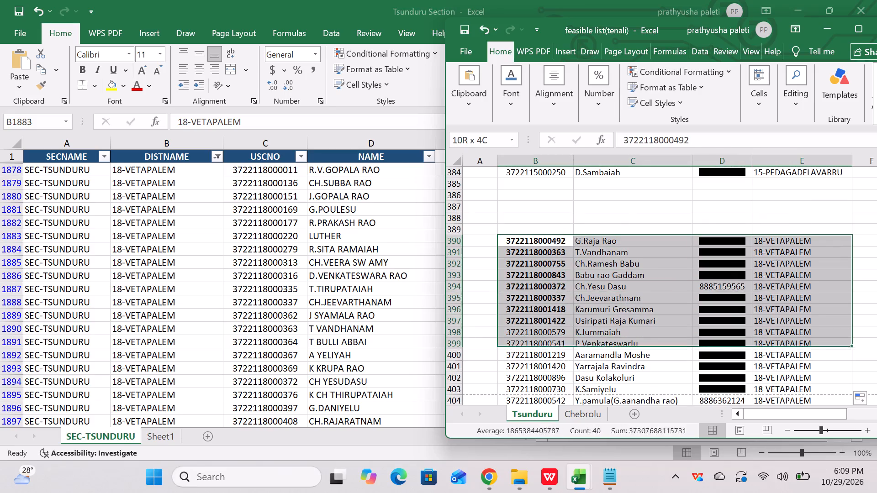
left_click_drag(796, 349, 790, 432)
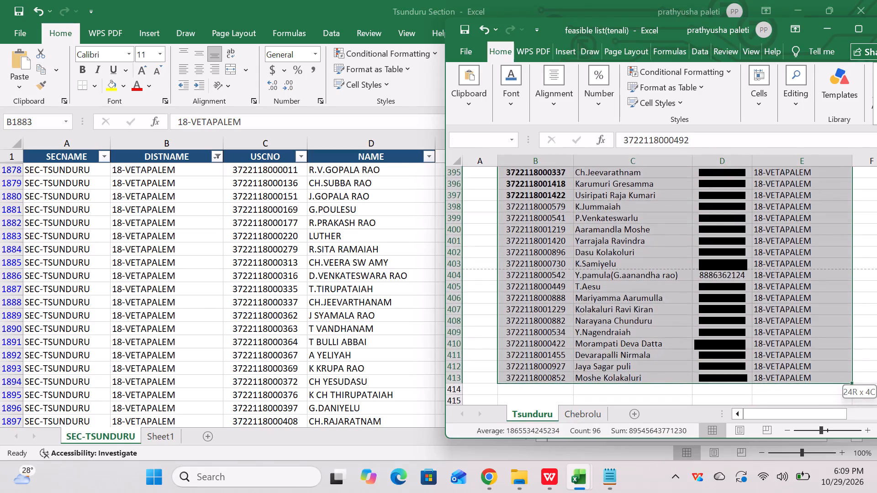
left_click_drag(790, 432, 793, 332)
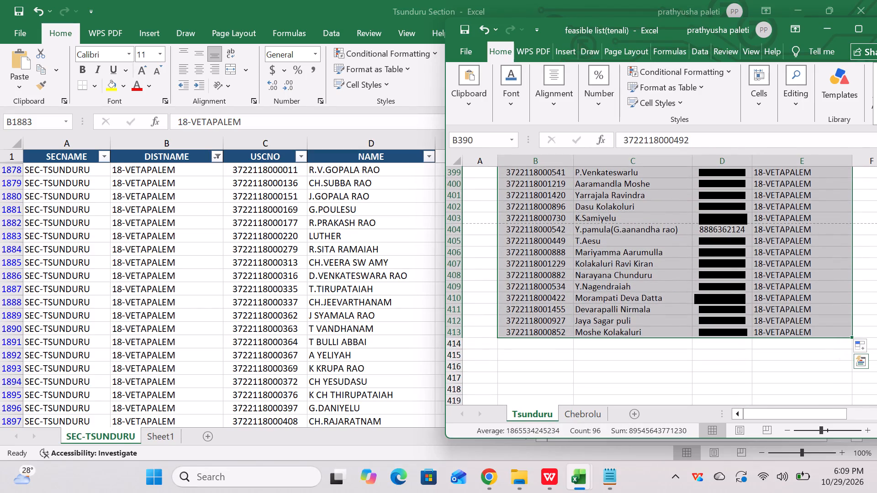
key("ctrl+c")
scroll(383, 341, "down", 1)
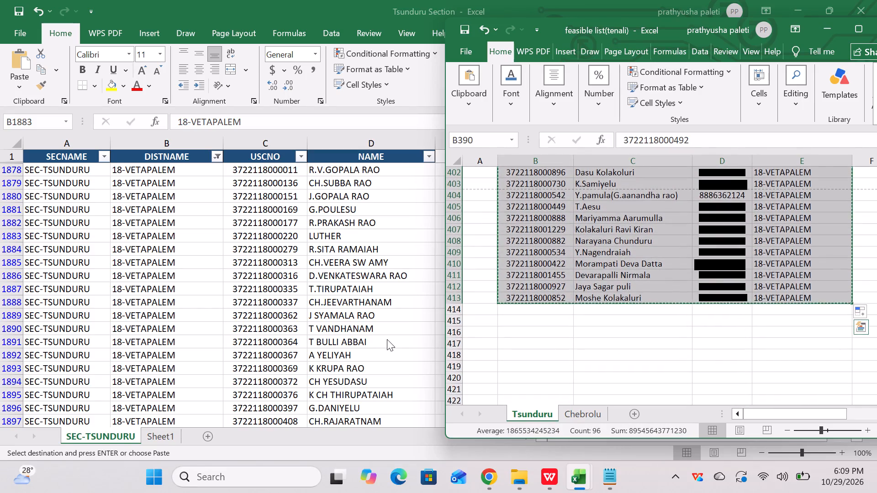
scroll(387, 339, "up", 1)
left_click(491, 475)
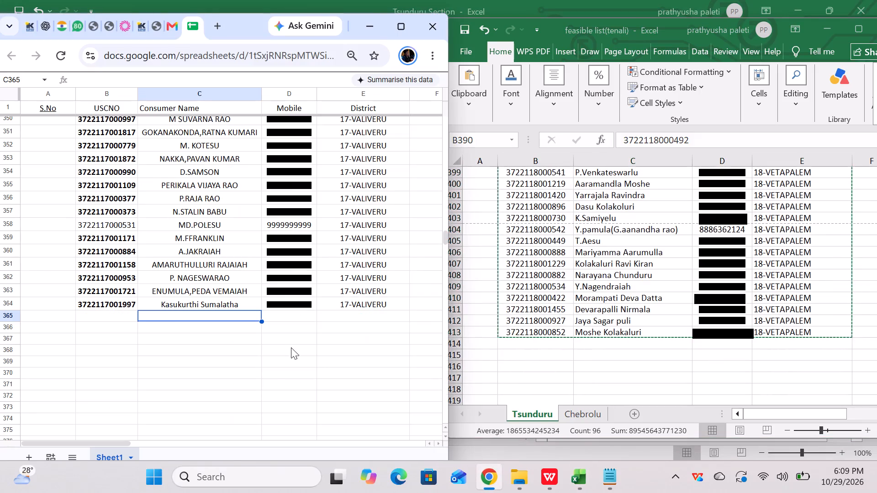
left_click(112, 323)
key("ctrl+v")
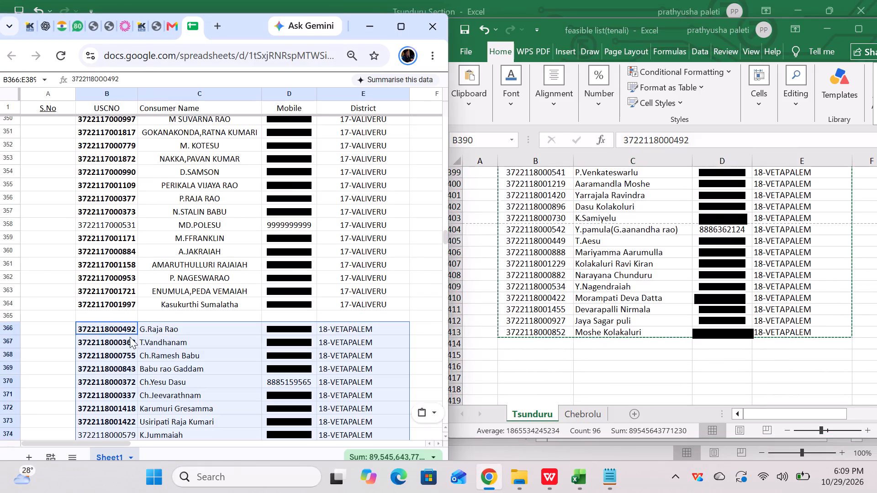
scroll(284, 371, "down", 5)
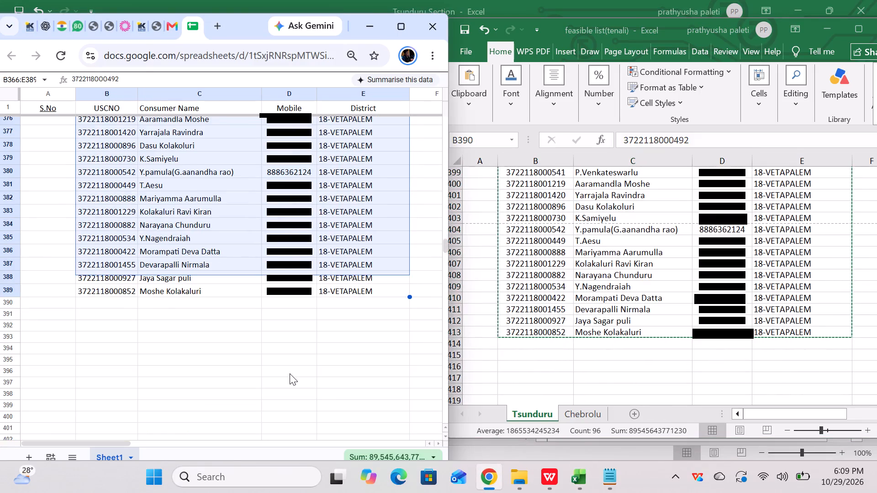
left_click(290, 373)
scroll(292, 374, "up", 3)
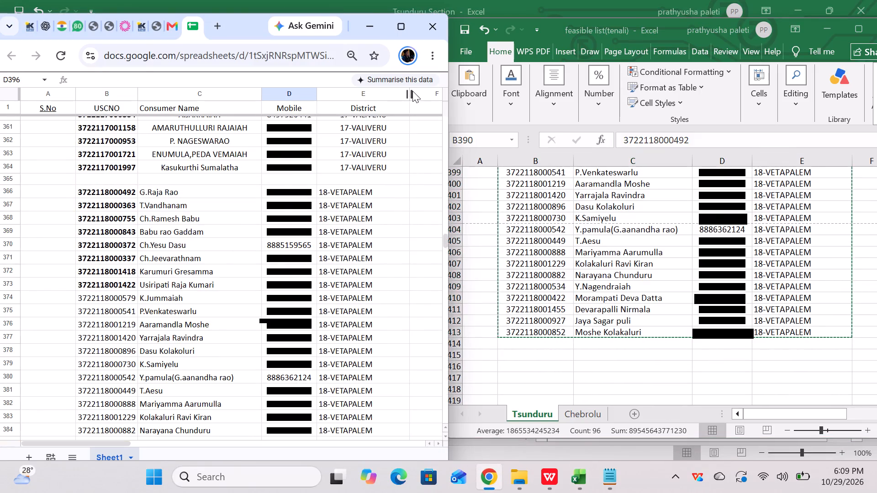
Auto-fit the widths of the Mobile, District, USCNO and Consumer Name columns in the Google Sheet to their contents.
double_click(317, 95)
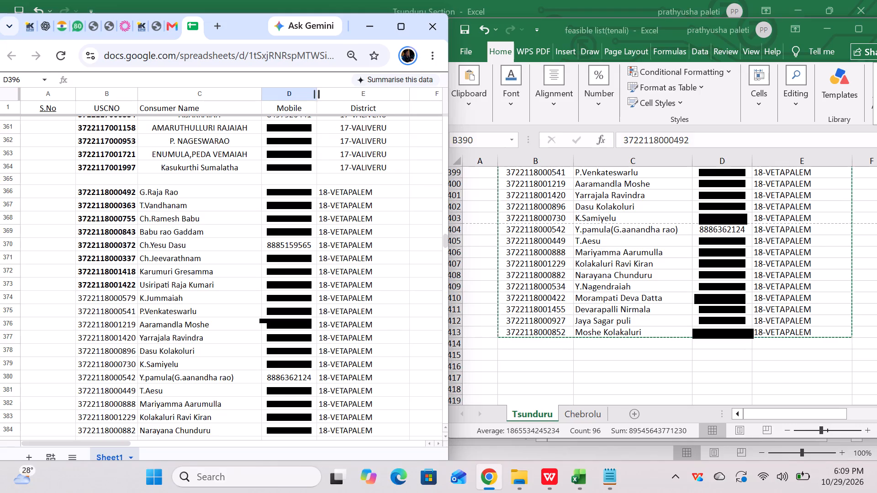
double_click(407, 91)
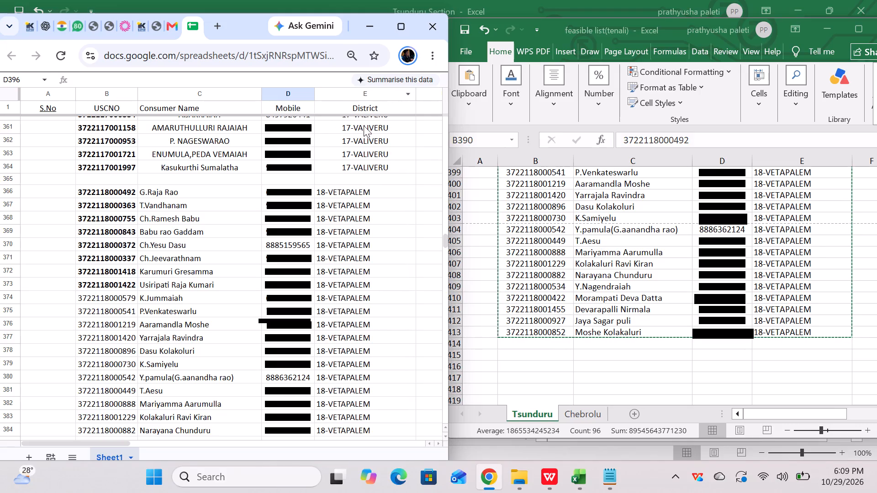
double_click(138, 93)
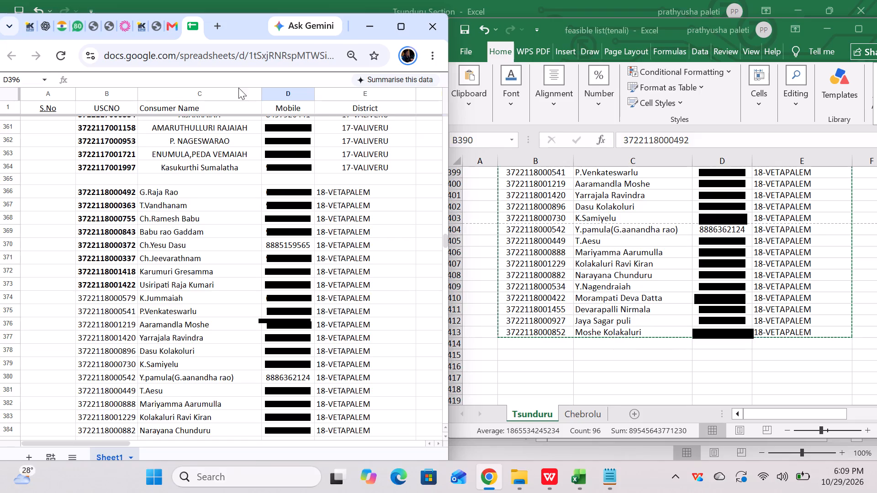
double_click(262, 94)
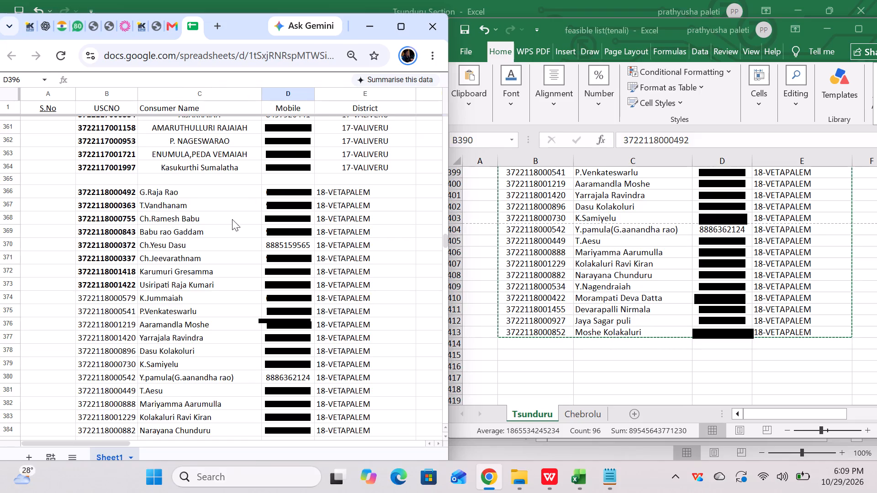
Maximize the Google Sheets window and rename Sheet1 as Tsnduru.
scroll(164, 227, "up", 20)
scroll(164, 227, "up", 7)
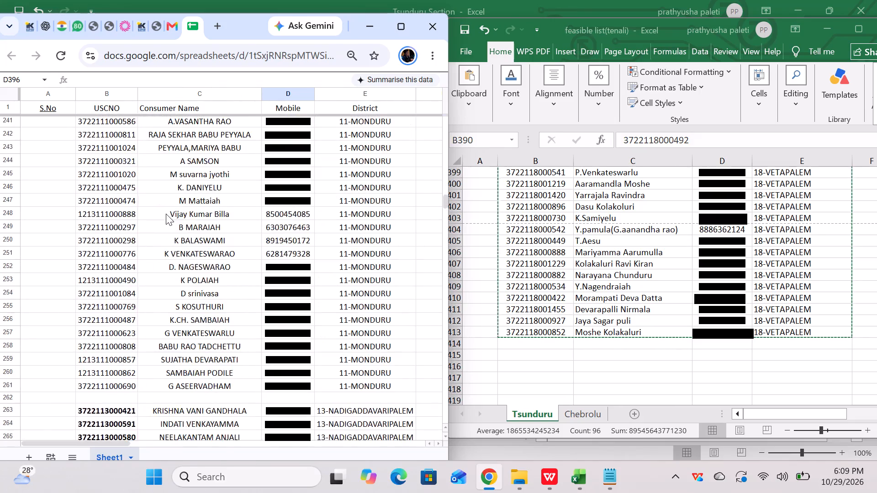
scroll(166, 214, "up", 20)
scroll(166, 214, "up", 20)
scroll(166, 214, "up", 5)
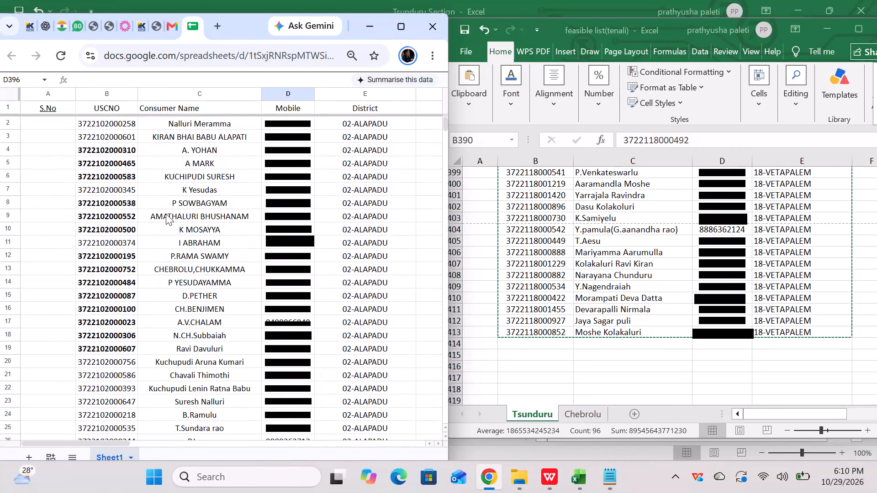
scroll(166, 214, "up", 13)
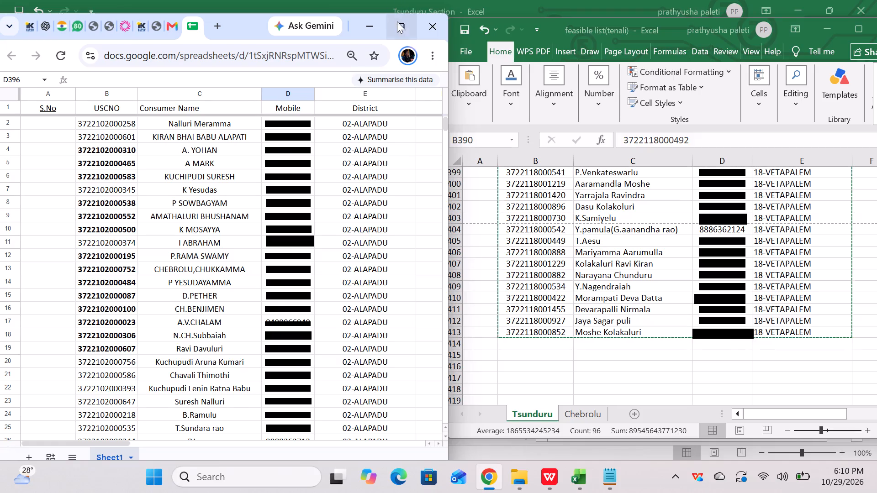
left_click(396, 23)
scroll(223, 294, "up", 6)
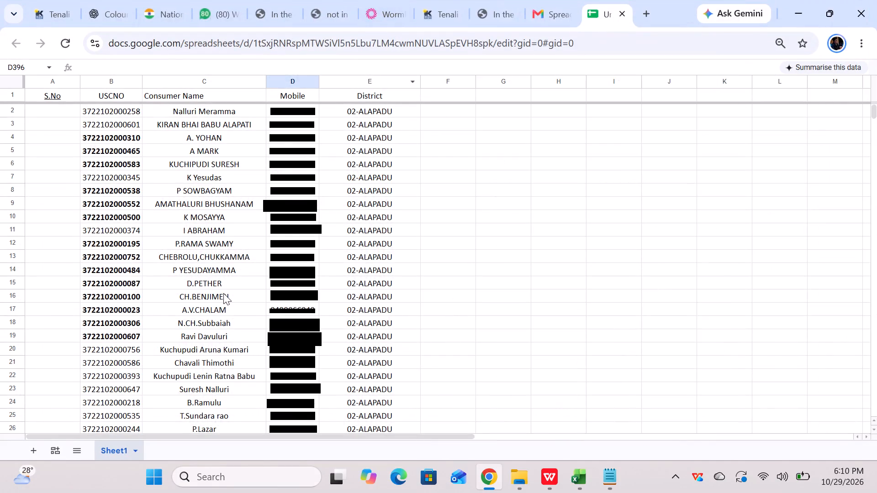
double_click(111, 447)
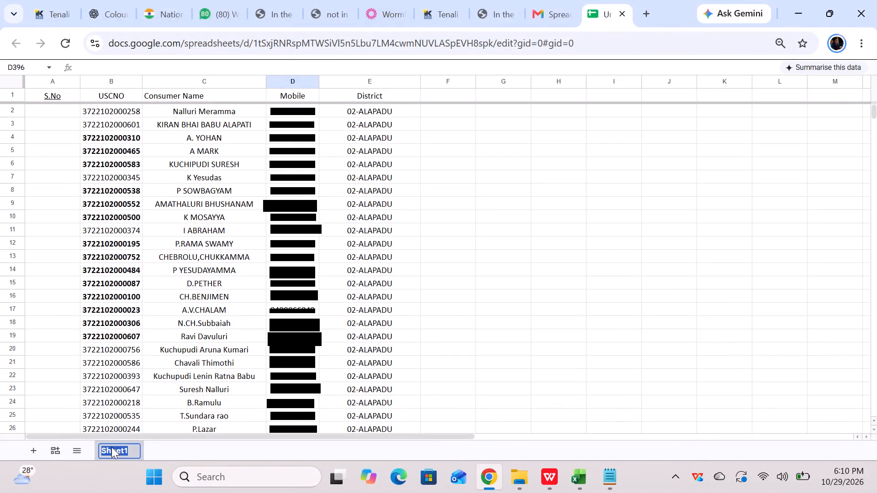
key("BackSpace")
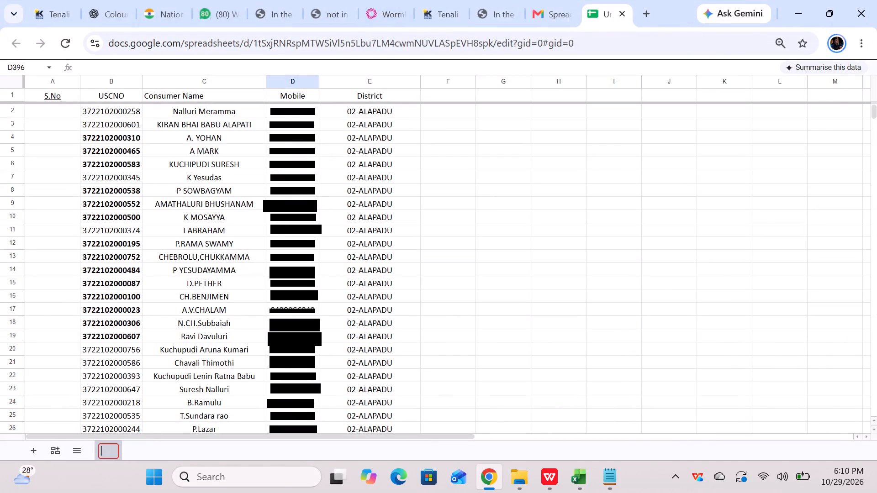
key("shift+t")
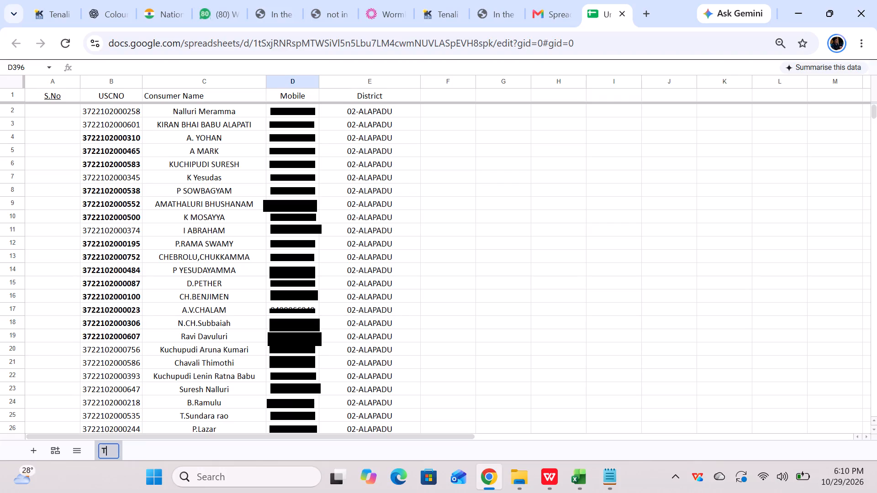
key("s")
key("n")
type("duu")
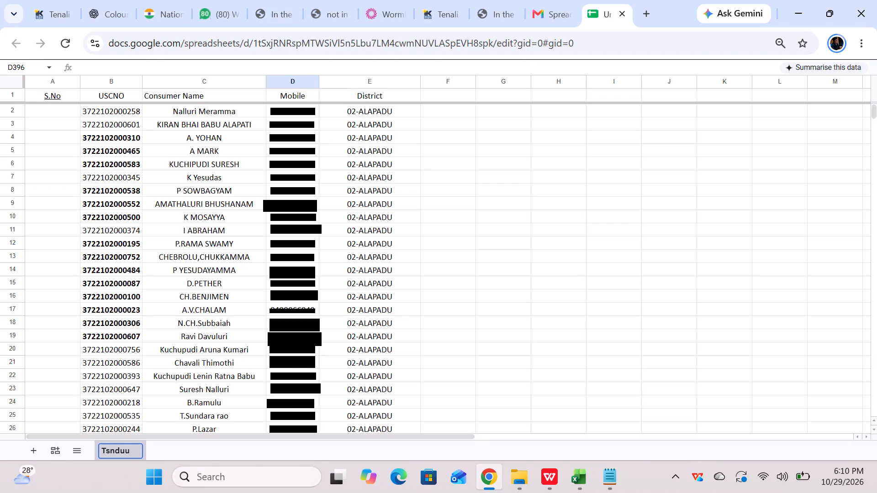
key("BackSpace")
type("ru")
left_click(248, 426)
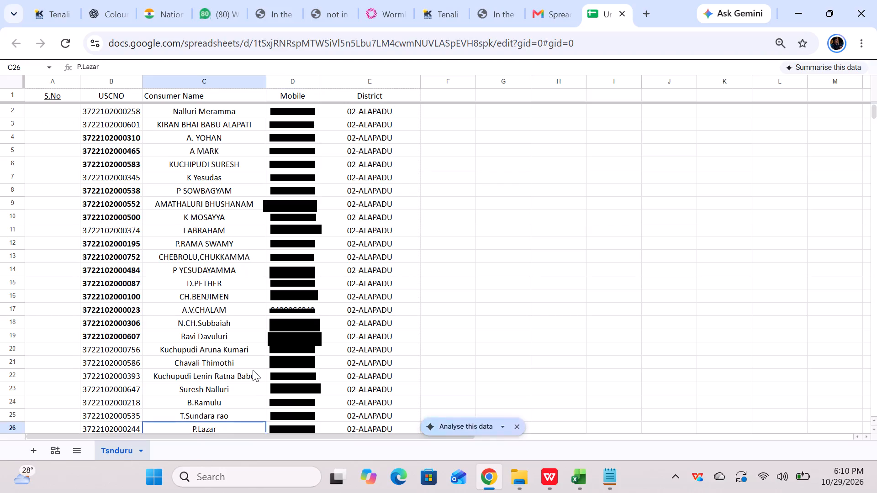
scroll(97, 261, "up", 10)
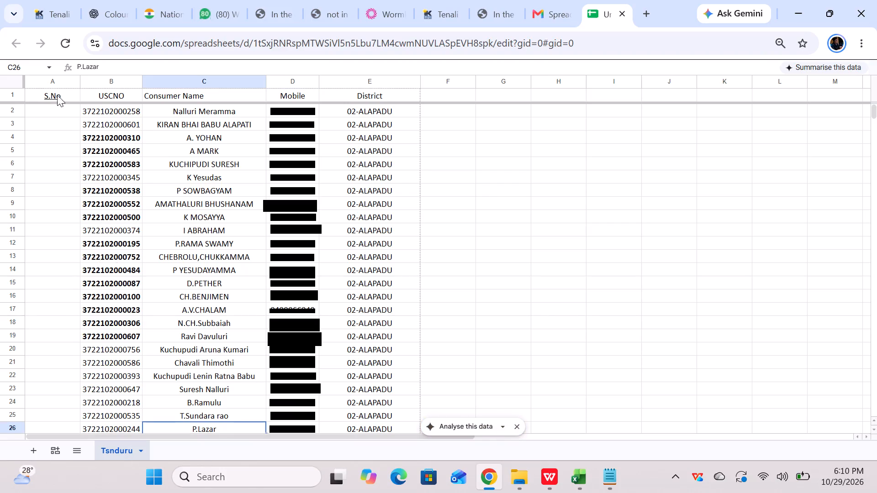
Make the header row 1 bold.
left_click(11, 94)
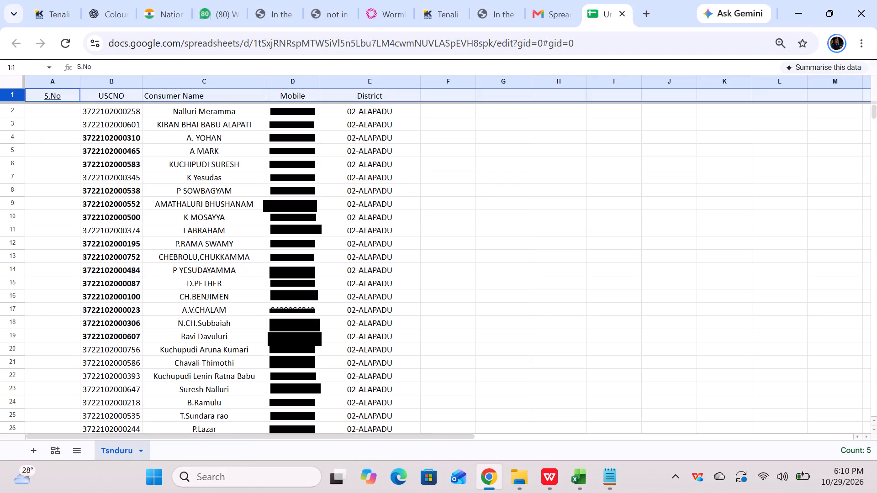
key("ctrl+b")
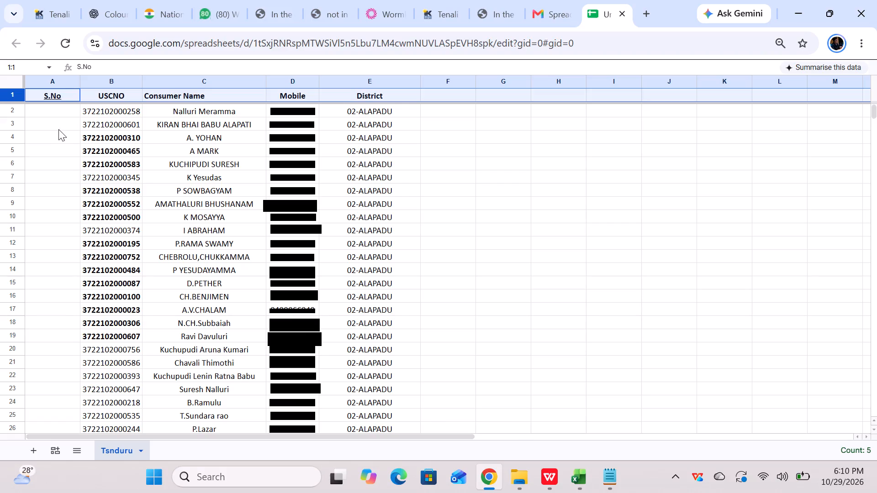
left_click(58, 129)
left_click(30, 146)
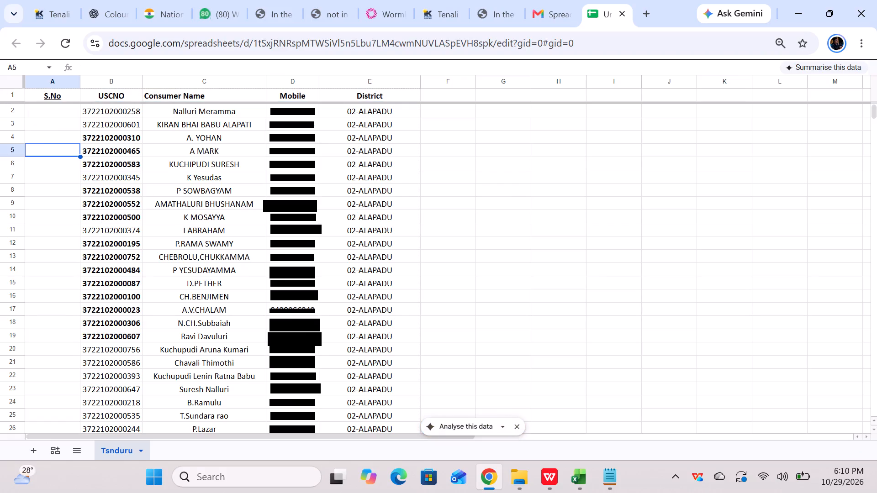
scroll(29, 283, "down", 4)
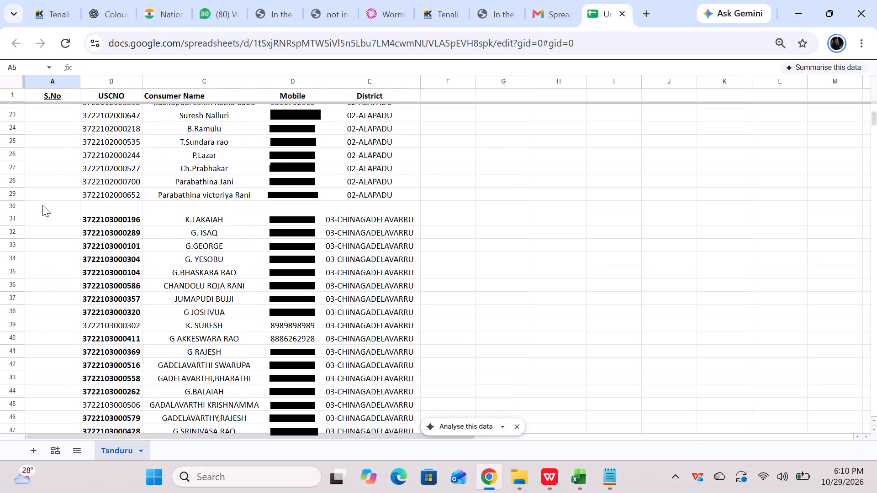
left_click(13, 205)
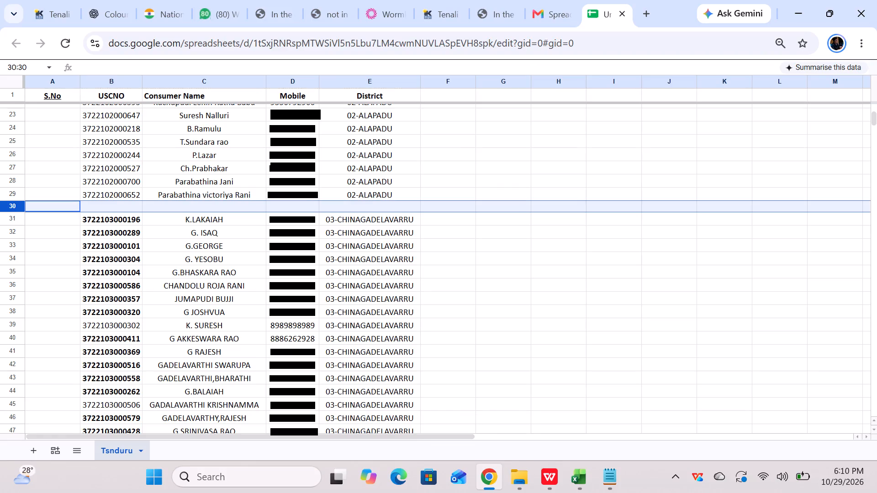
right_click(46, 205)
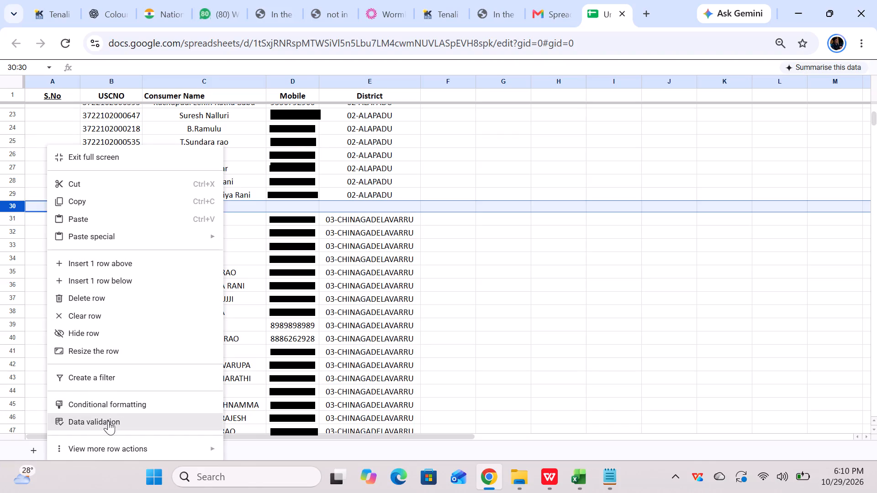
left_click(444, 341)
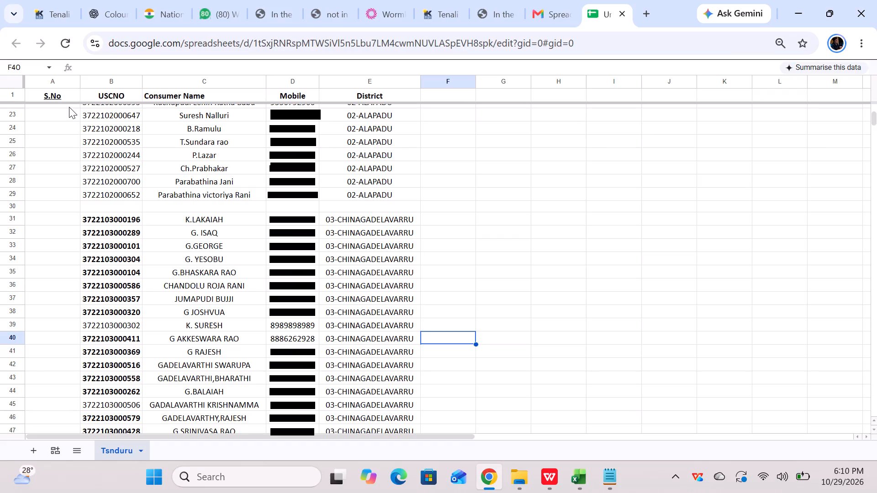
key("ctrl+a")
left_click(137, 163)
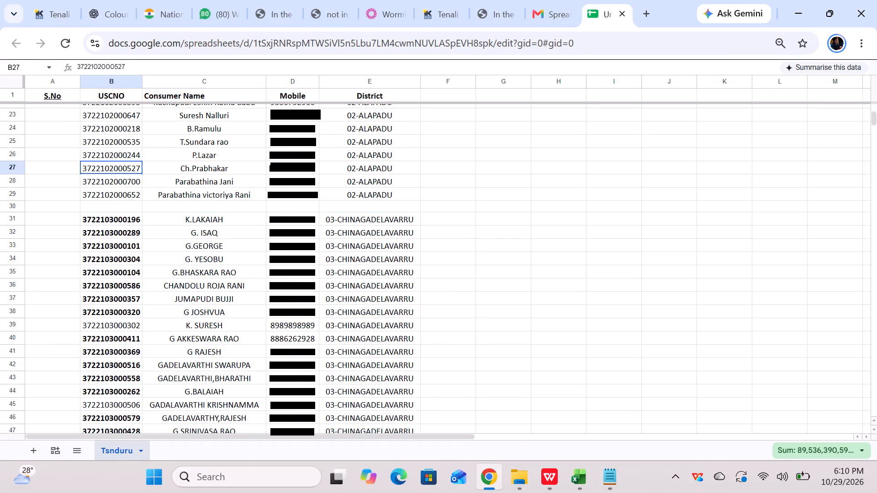
Create a filter on the range A1:E29, covering the headers and the 02-ALAPADU rows.
scroll(139, 161, "up", 20)
scroll(139, 161, "up", 3)
left_click(212, 192)
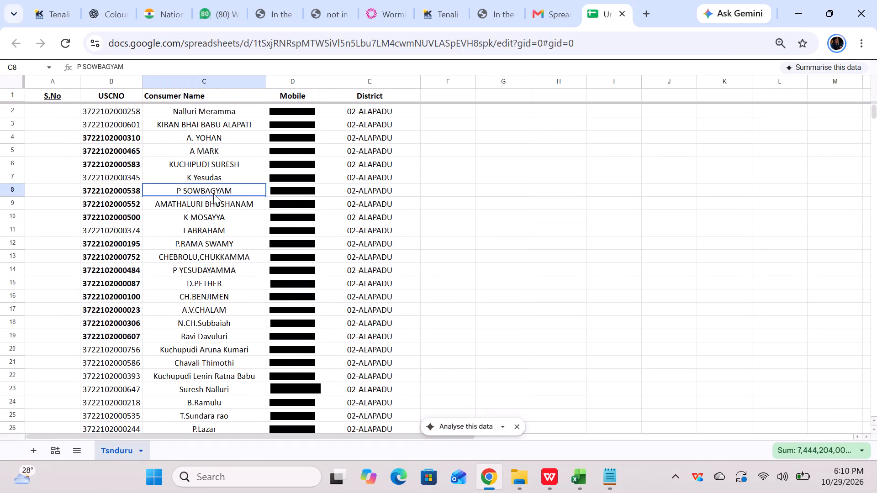
scroll(234, 184, "up", 11)
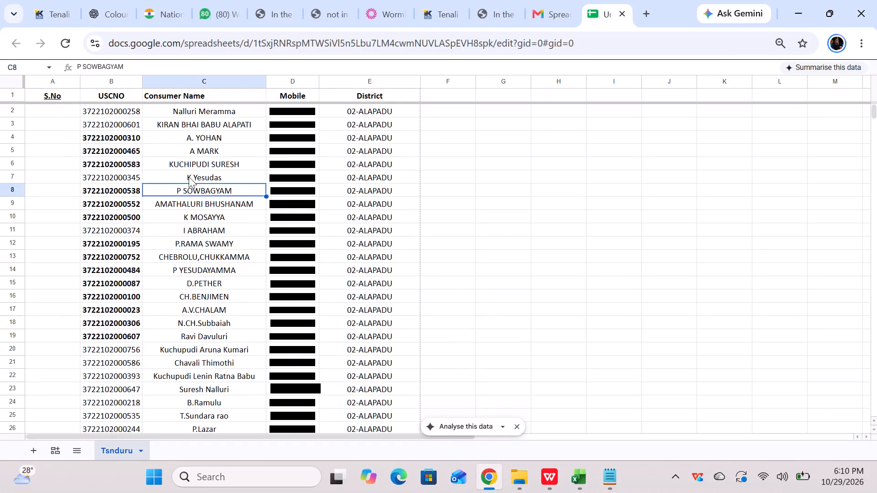
key("ctrl+a")
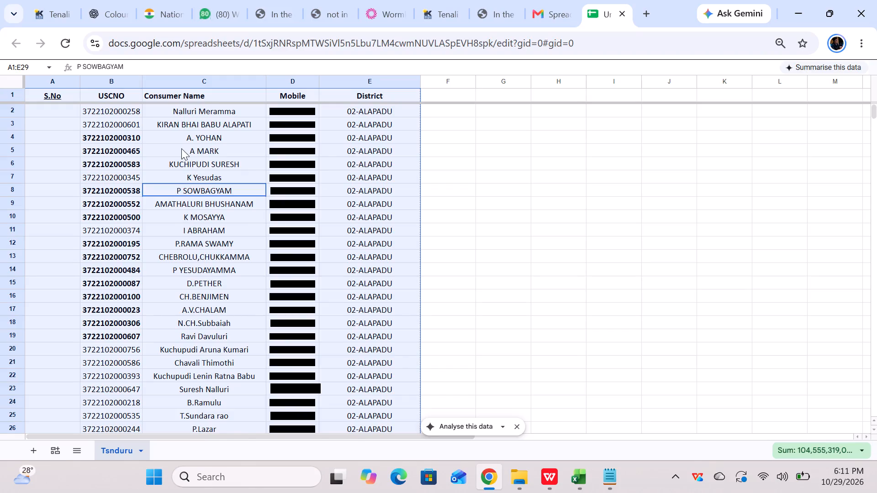
right_click(181, 147)
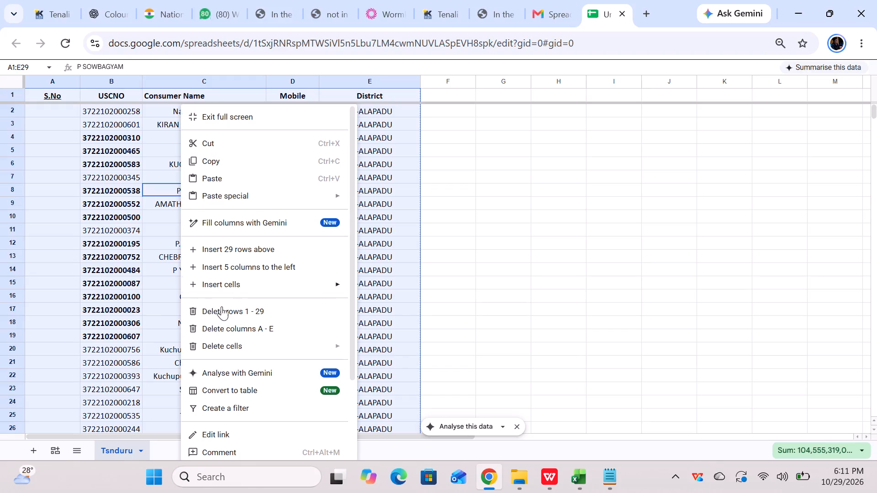
left_click(232, 405)
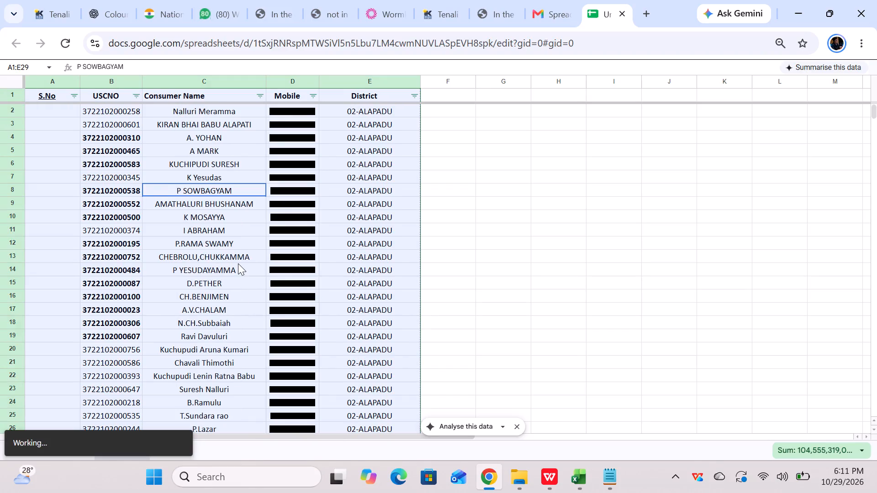
left_click(238, 263)
scroll(210, 214, "down", 2)
scroll(208, 213, "up", 3)
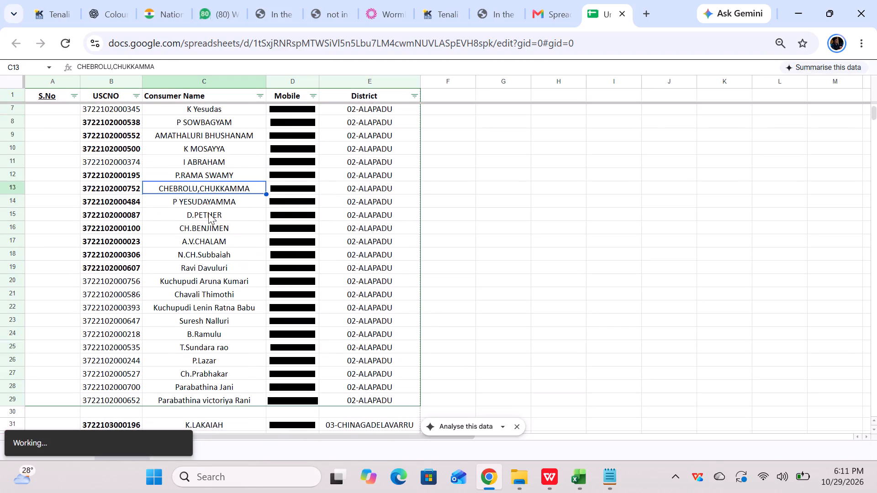
scroll(111, 130, "up", 3)
scroll(114, 141, "down", 2)
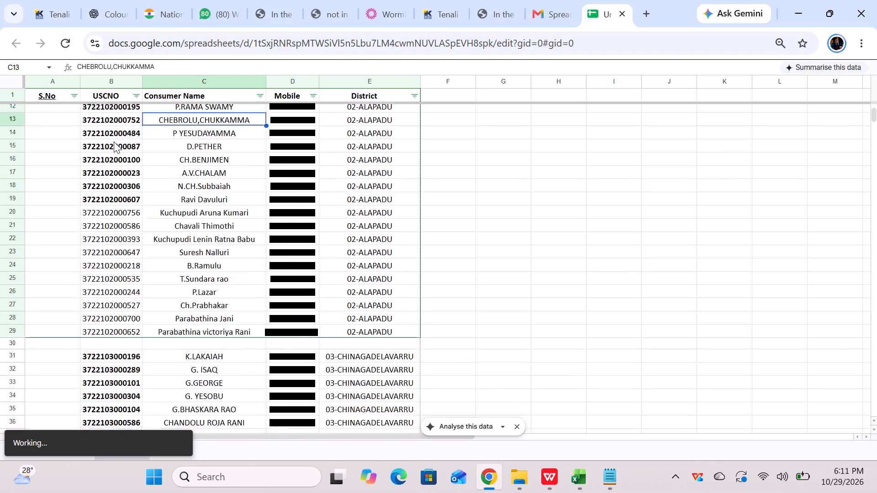
scroll(382, 170, "up", 6)
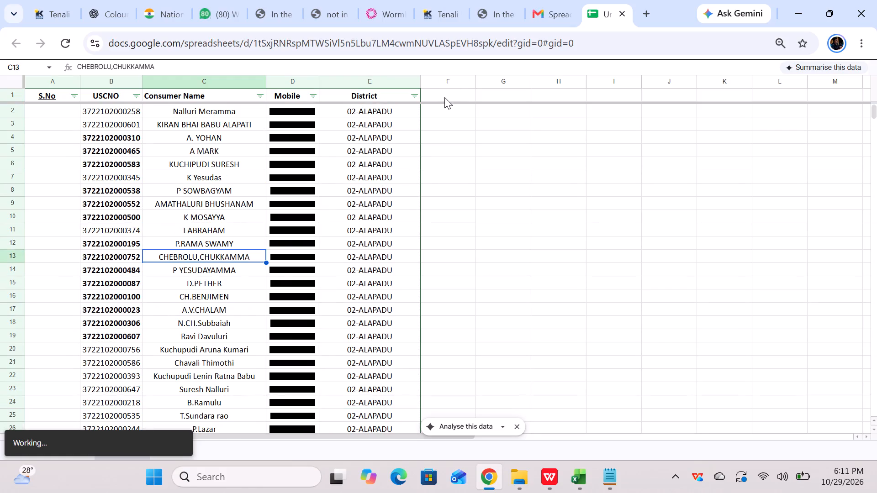
Add the header MMS Installation in F1 and auto-fit column F to its contents.
left_click(444, 98)
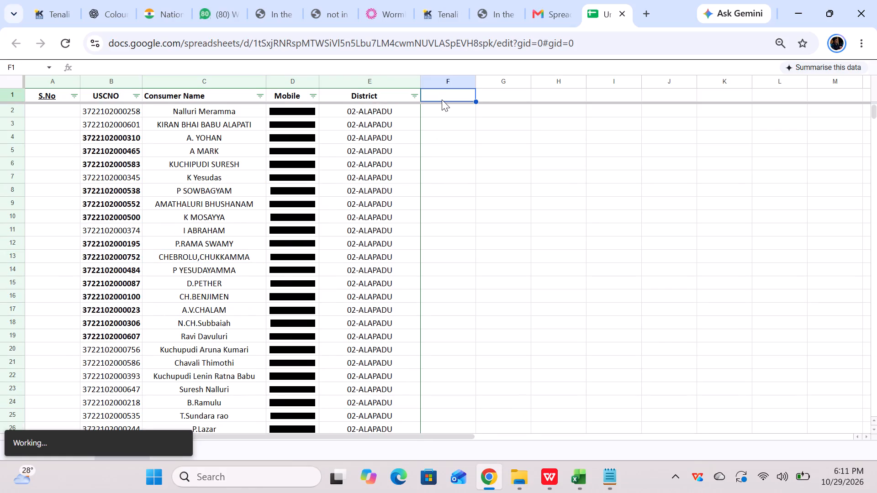
key("ctrl+m")
key("ctrl+m")
key("ctrl+s")
left_click(453, 96)
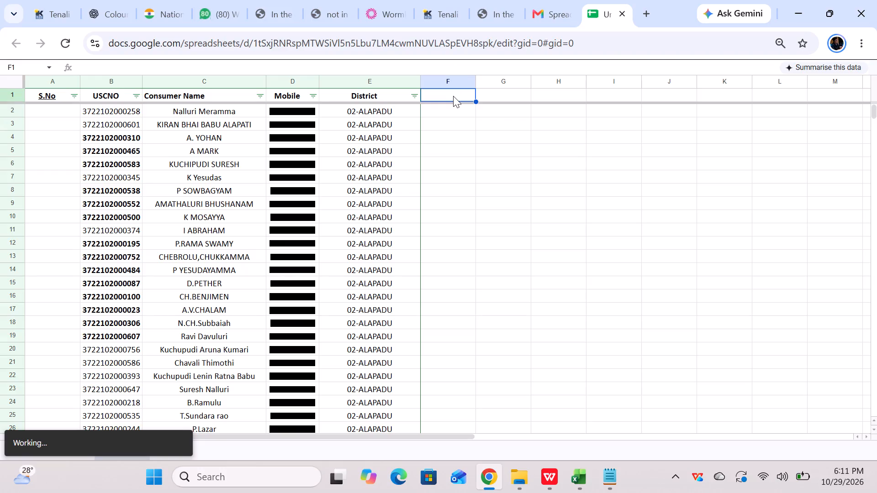
type("MMS")
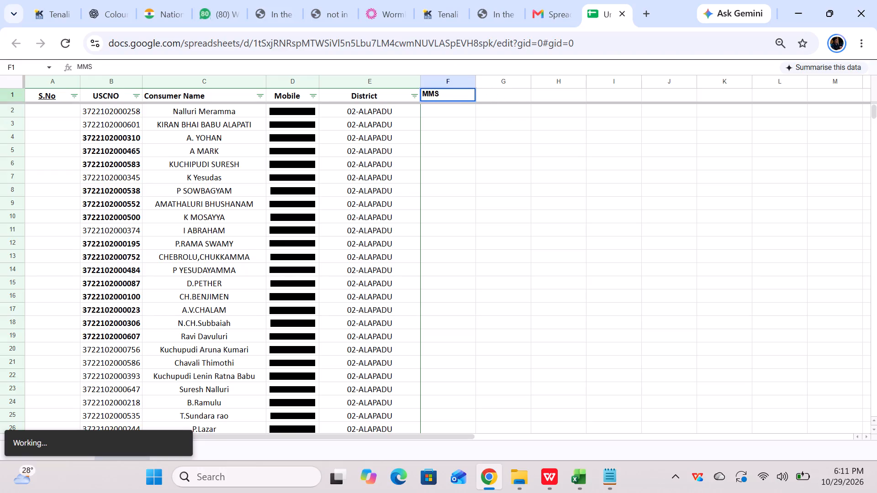
key("space")
key("shift+i")
key("n")
type("sta")
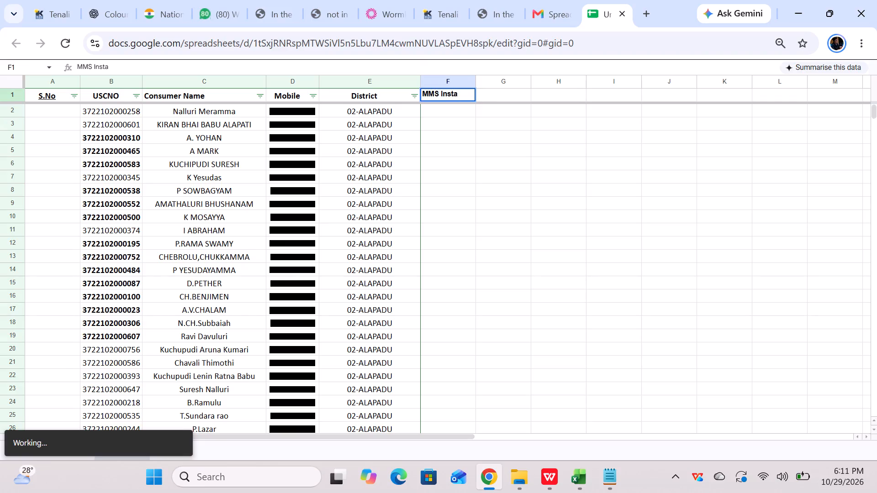
type("llation")
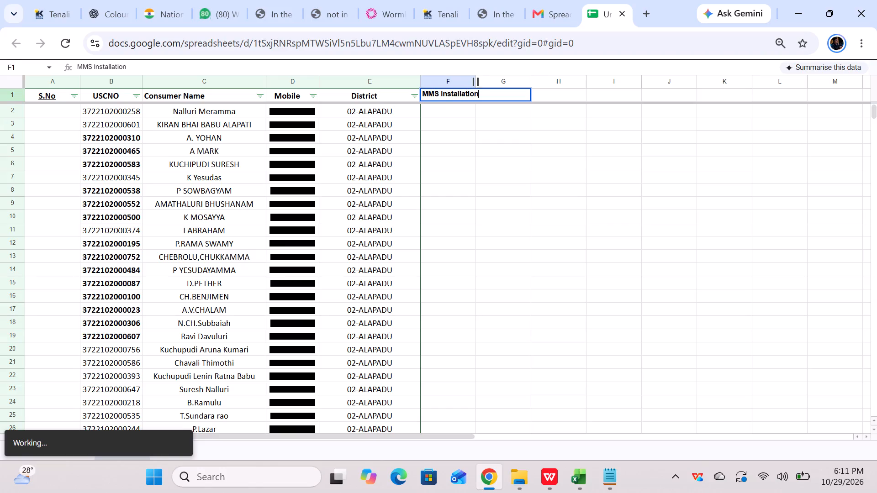
double_click(475, 76)
double_click(475, 83)
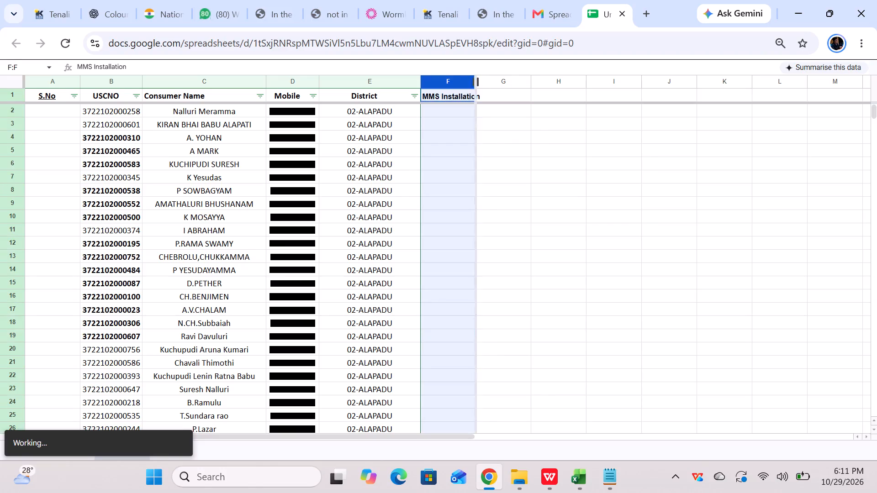
Add the headers Civil in G1 and Wiring Status in H1.
left_click(511, 93)
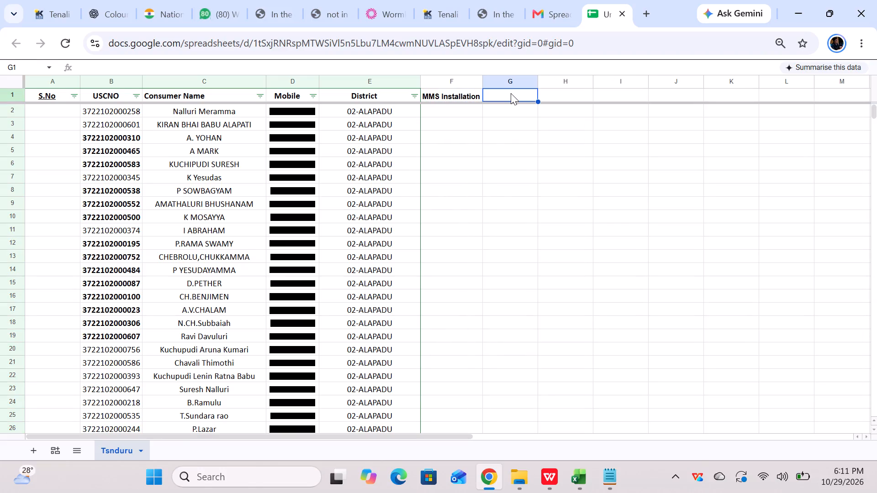
key("shift+c")
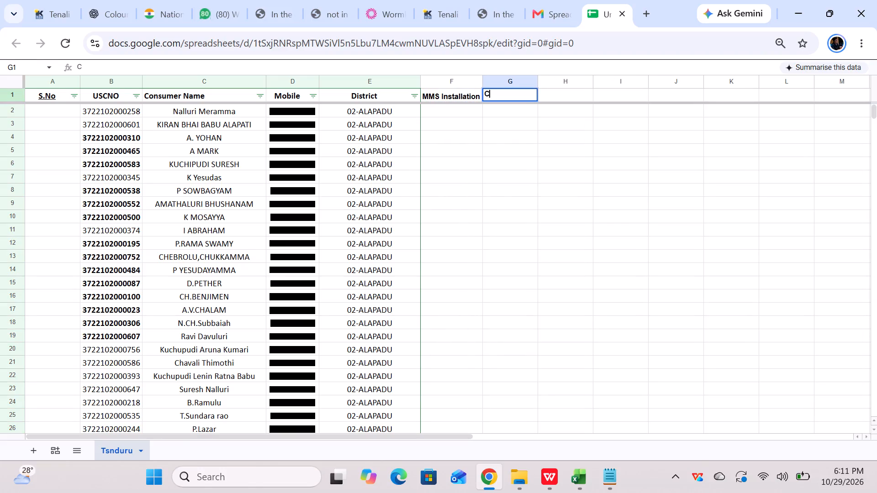
type("ivil")
key("Tab")
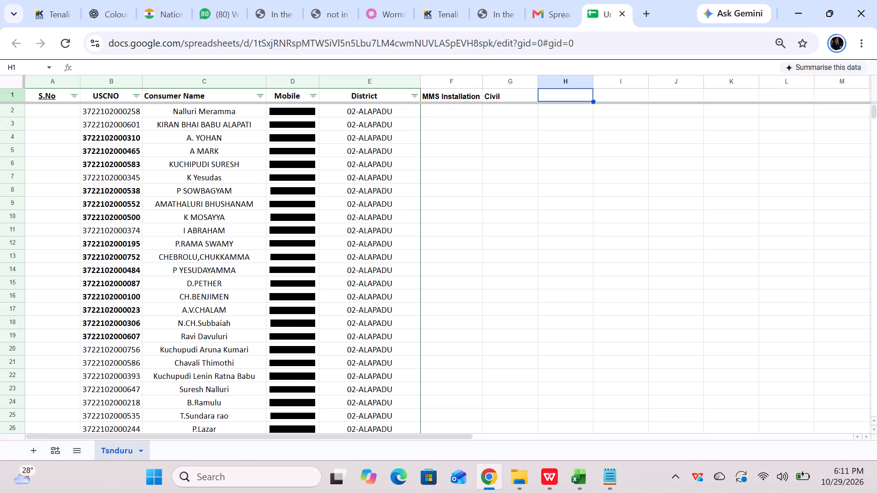
key("shift+w")
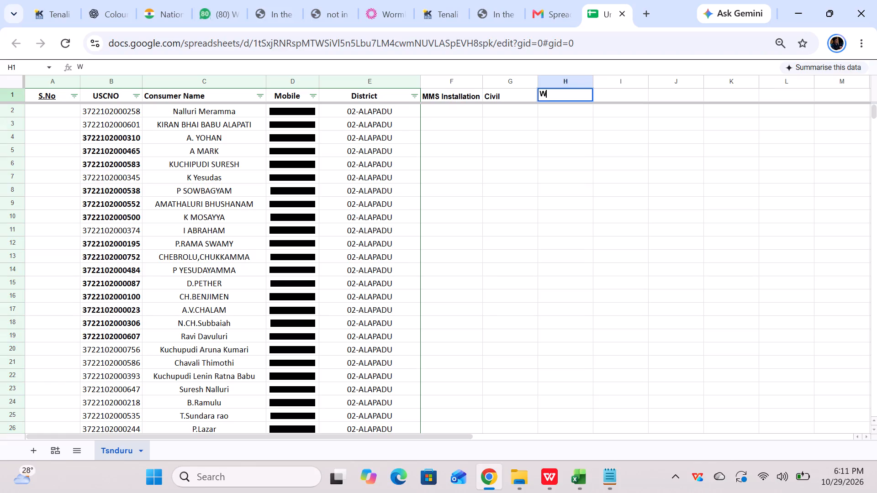
type("iring")
key("space")
key("shift+s")
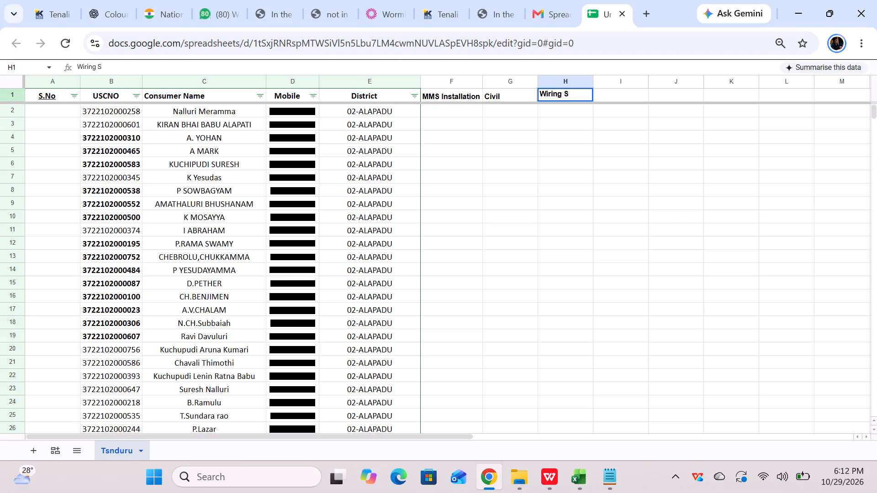
type("tatus")
Enter the header text Grid On in I1.
left_click(603, 97)
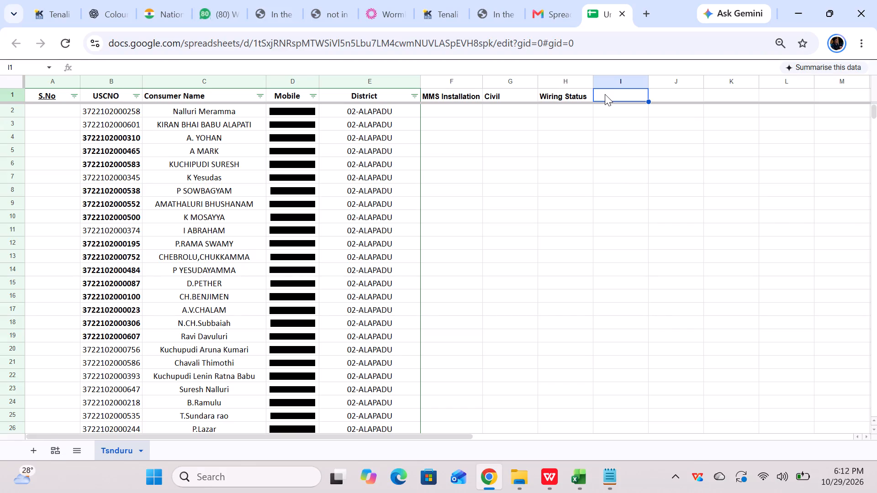
key("shift+g")
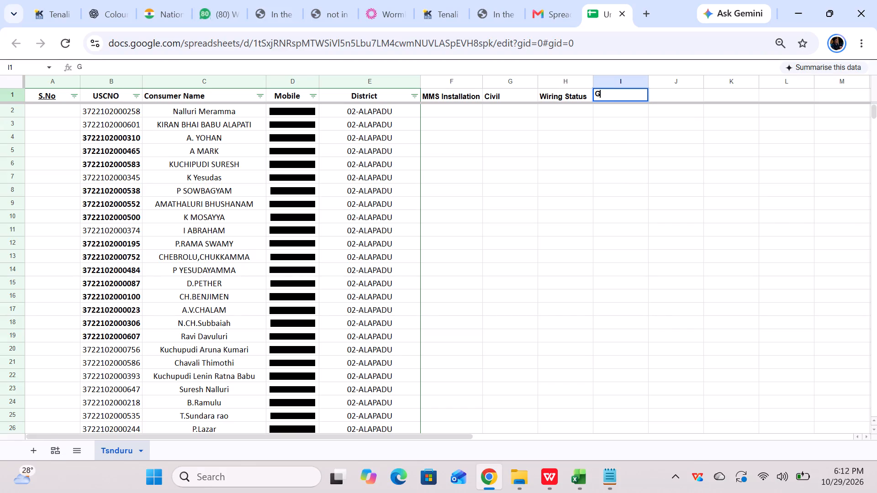
type("rid")
key("space")
type("ON")
key("BackSpace")
type("n")
key("space")
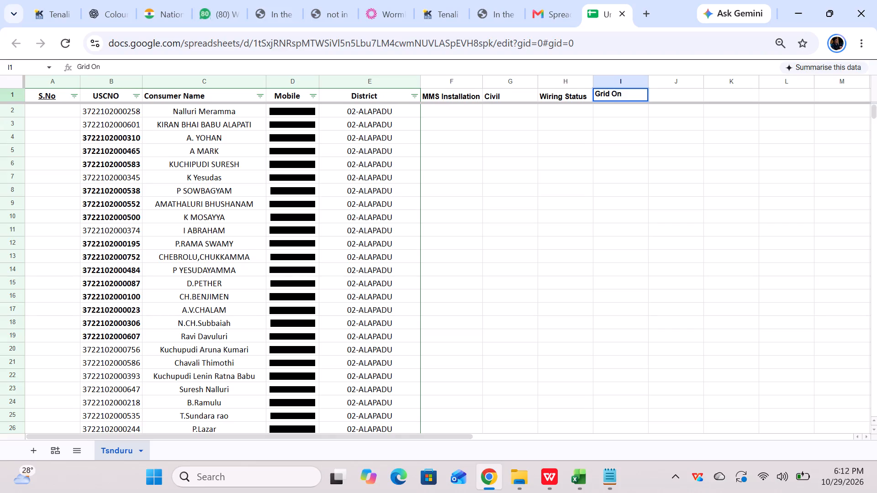
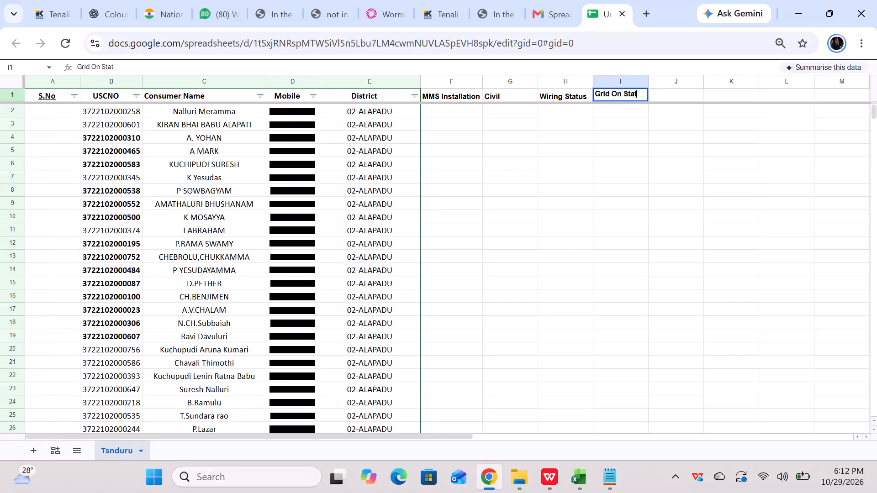
Complete the header in I1 as Grid On Status and save the spreadsheet.
left_click(616, 112)
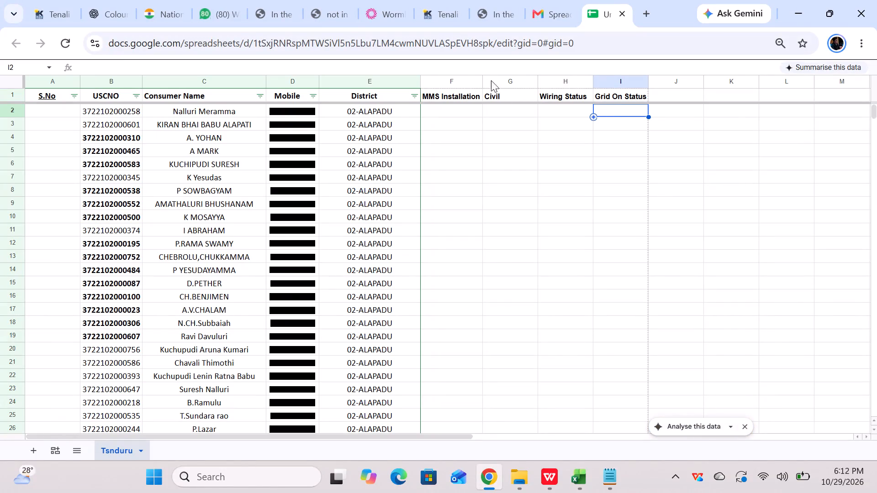
scroll(435, 89, "up", 2)
scroll(435, 89, "down", 1)
scroll(435, 89, "up", 3)
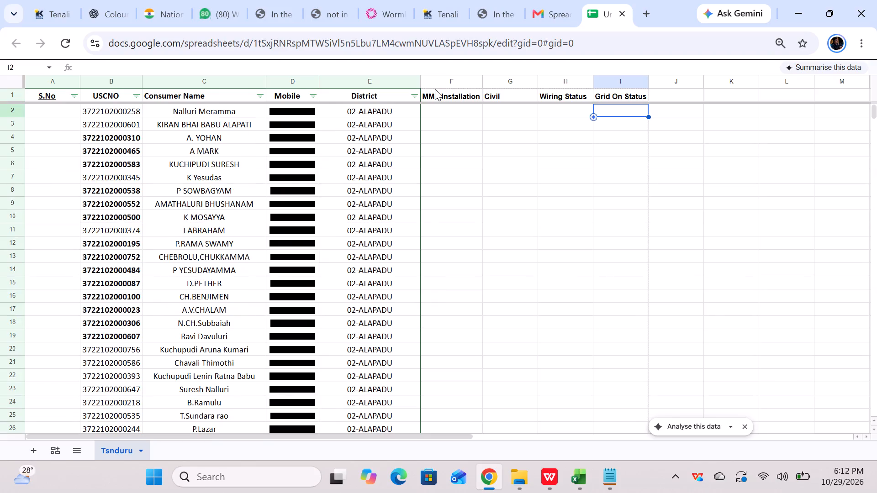
scroll(435, 89, "up", 3)
left_click(507, 205)
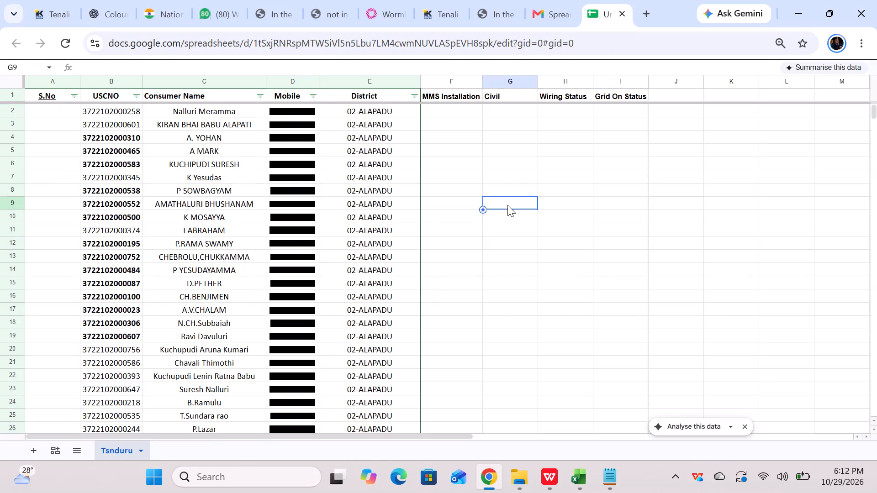
left_click(548, 175)
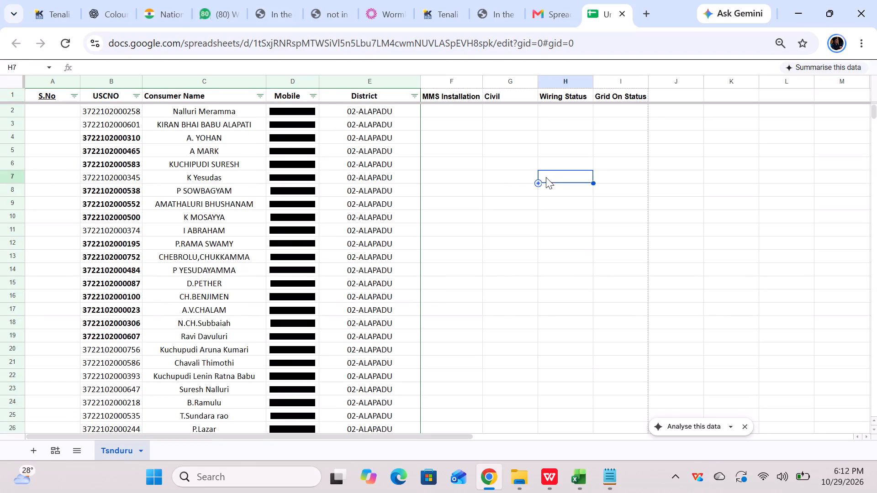
key("ctrl+s")
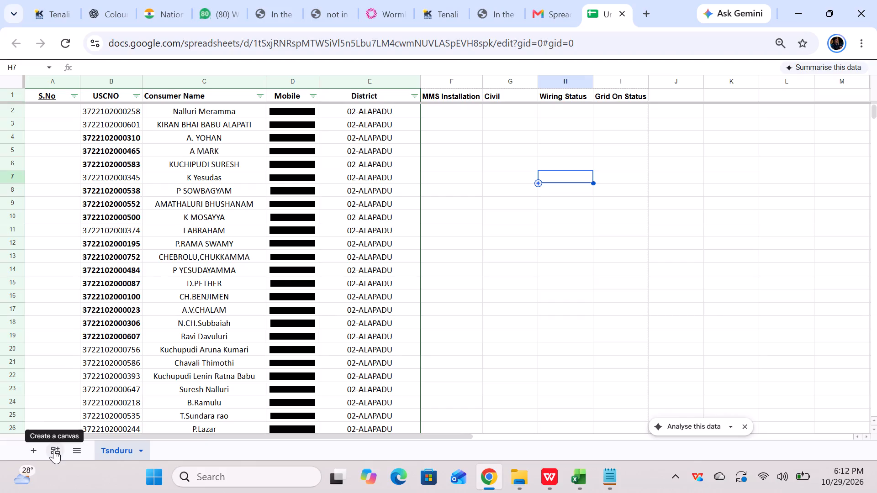
Add a new blank sheet to the spreadsheet and return to the Tsnduru sheet.
left_click(76, 450)
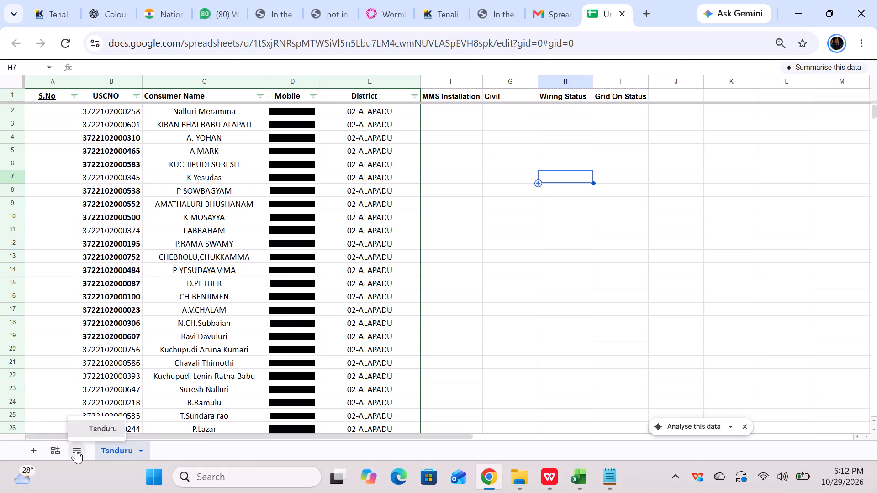
left_click(76, 450)
double_click(76, 450)
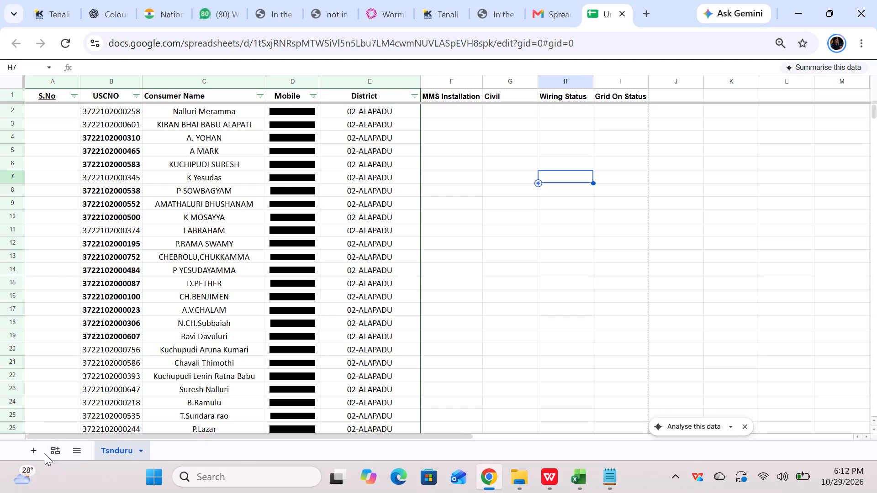
left_click(34, 454)
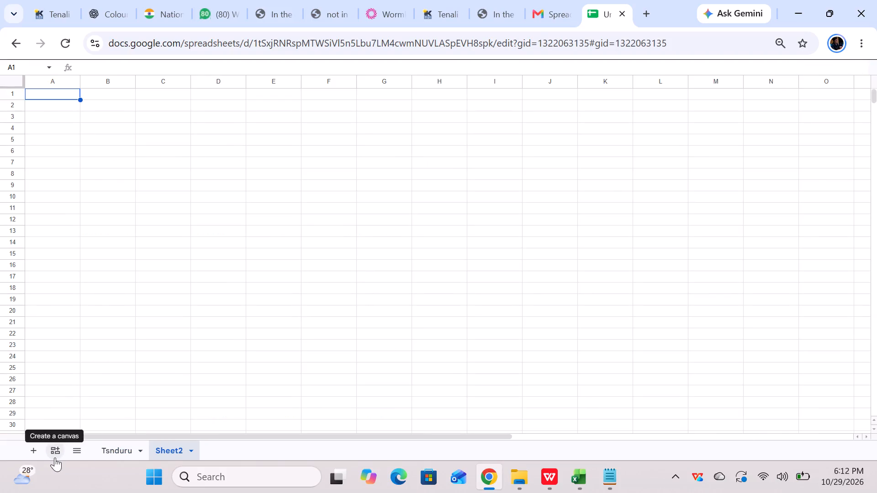
left_click(55, 457)
left_click(73, 453)
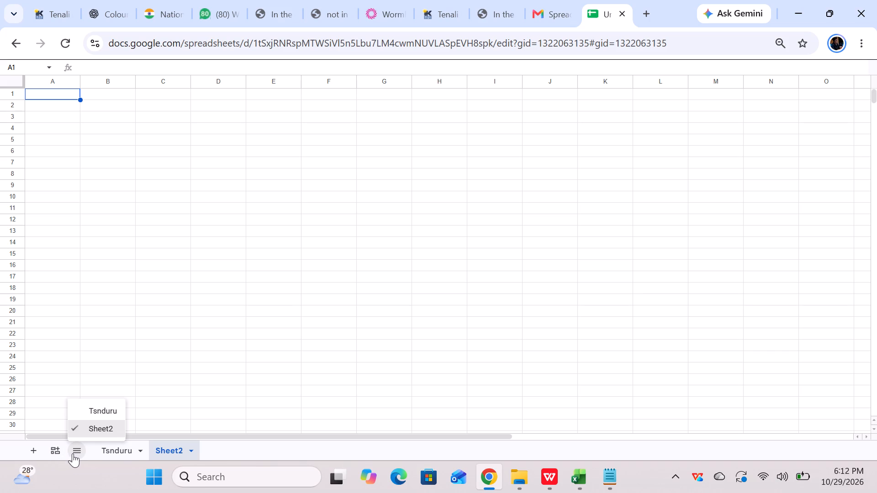
left_click(98, 414)
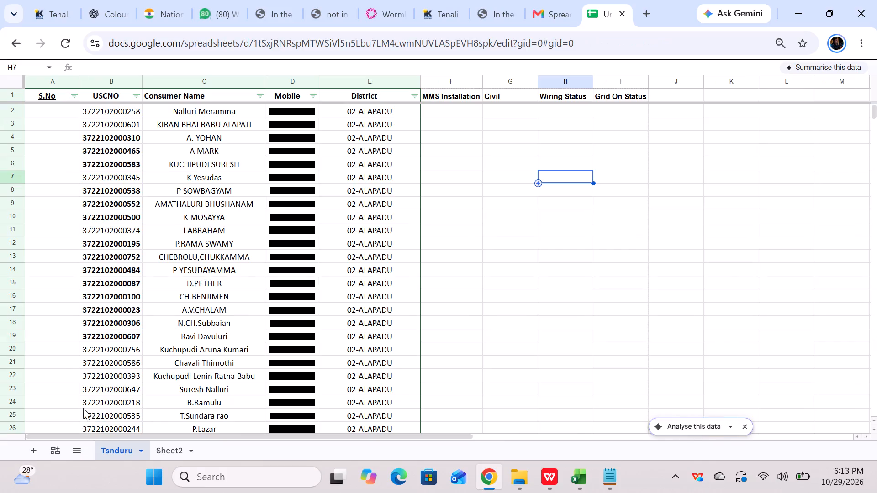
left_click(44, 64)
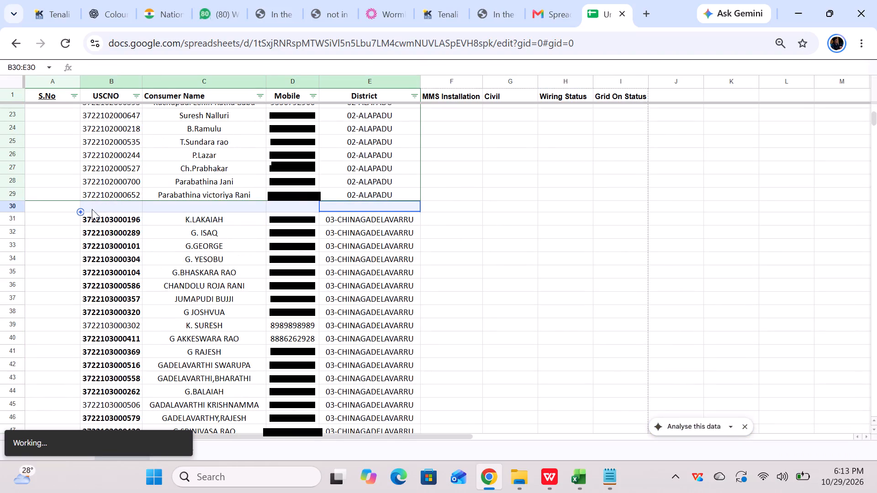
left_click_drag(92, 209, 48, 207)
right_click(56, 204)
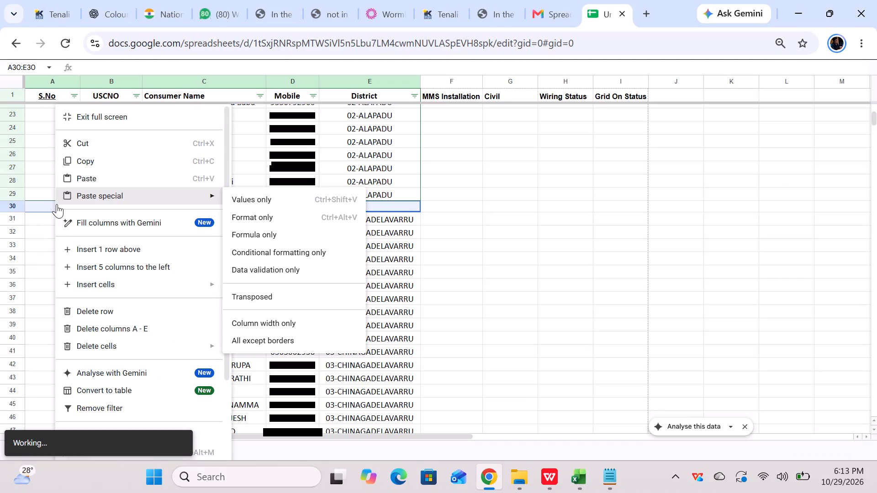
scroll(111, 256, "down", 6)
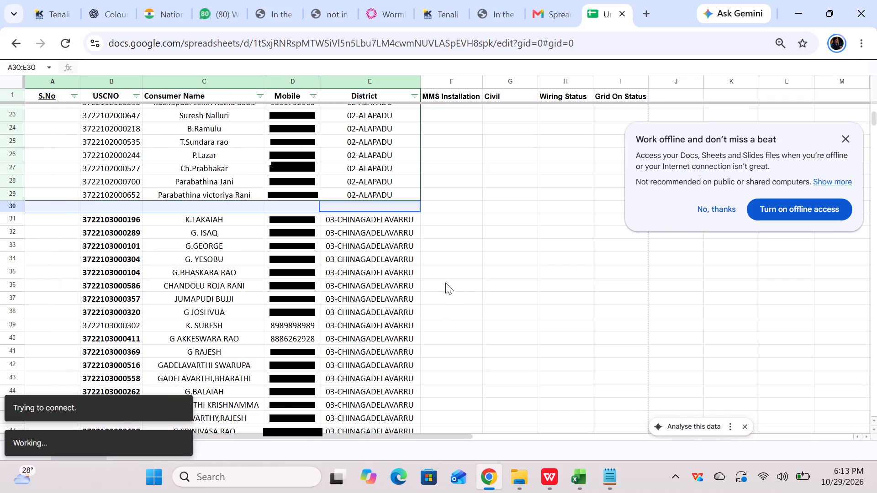
Turn on offline access for the spreadsheet, dismiss the notice and save.
left_click(761, 211)
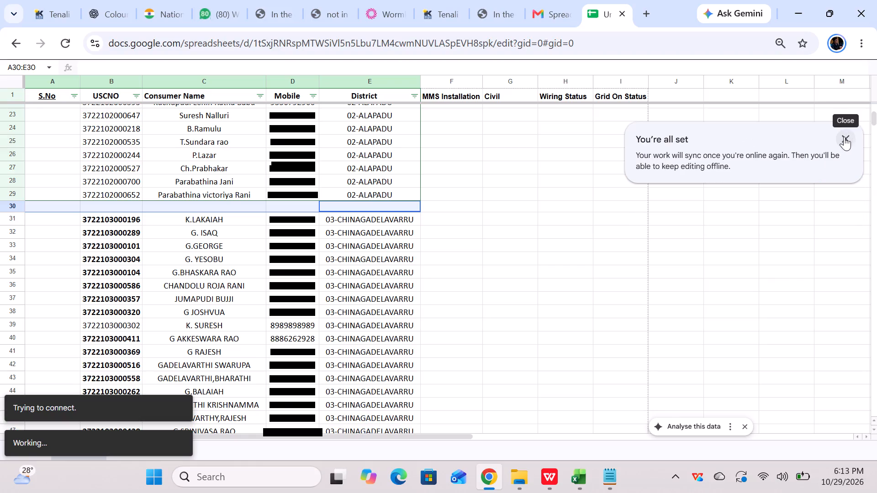
left_click(842, 137)
left_click(404, 255)
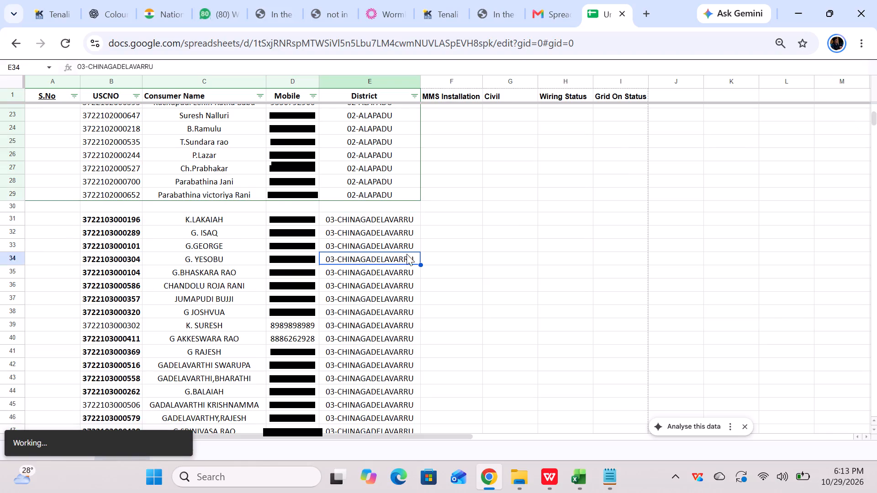
key("ctrl+s")
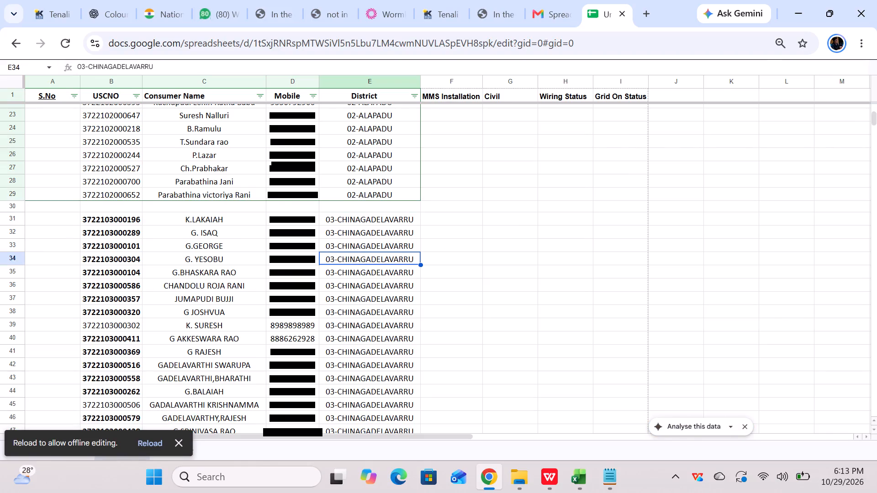
Switch to the feasible list(tenali) workbook in Excel, save it and close it.
left_click(796, 11)
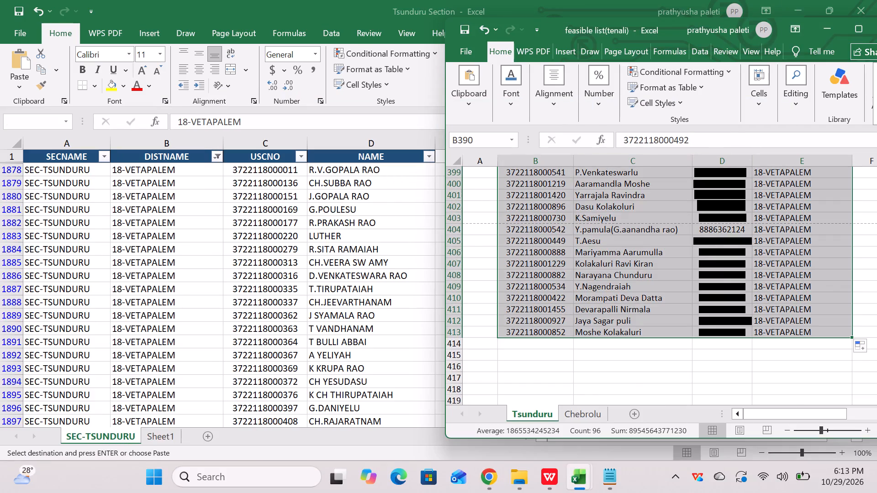
left_click(852, 24)
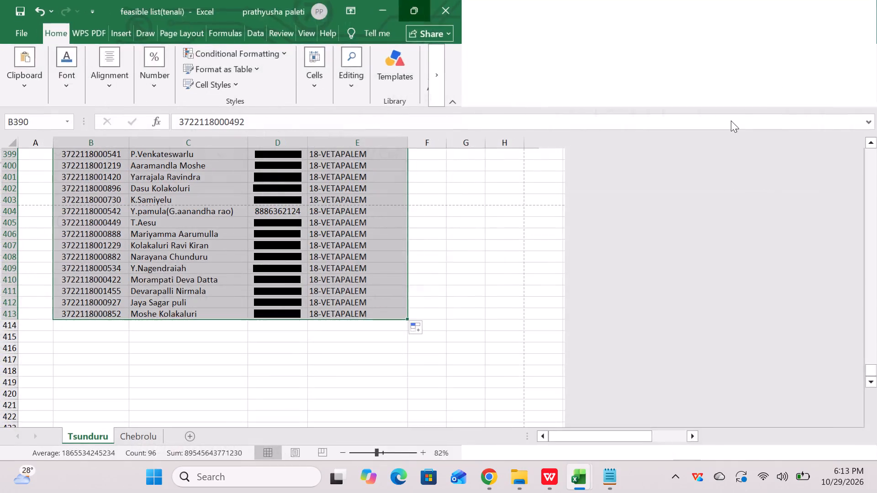
left_click(549, 240)
scroll(545, 240, "up", 20)
scroll(545, 240, "up", 6)
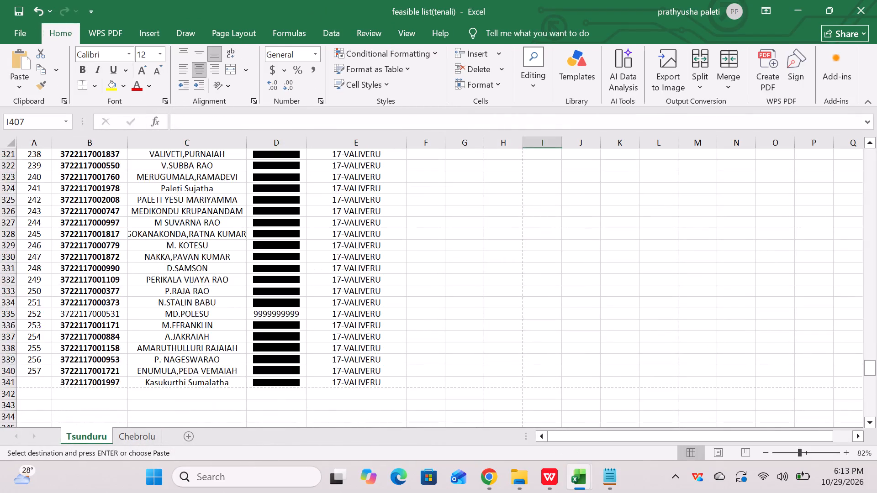
scroll(545, 240, "up", 20)
scroll(545, 240, "up", 6)
key("ctrl+s")
key("ctrl+s")
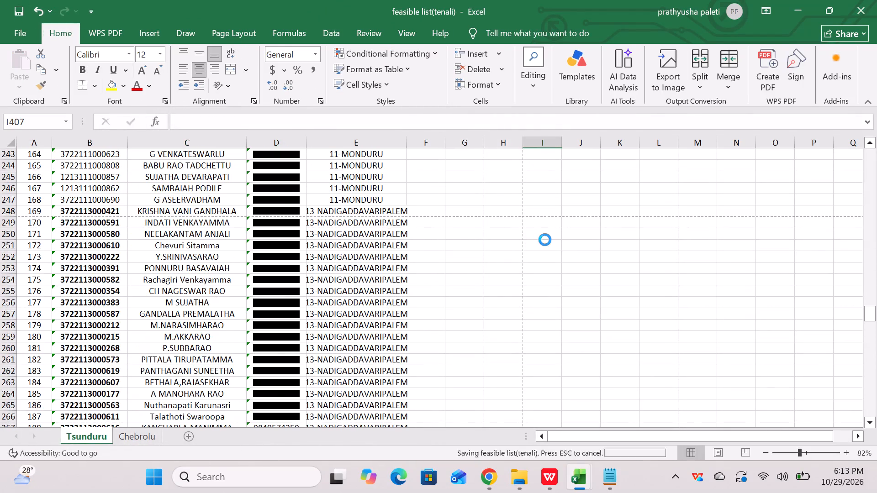
key("ctrl+s")
key("ctrl+s")
scroll(486, 252, "up", 3)
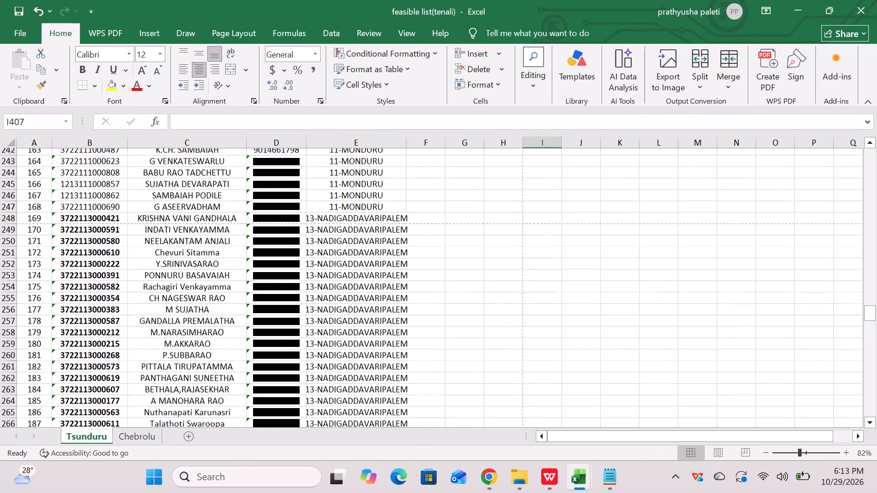
scroll(486, 252, "up", 20)
scroll(486, 252, "up", 20)
scroll(486, 252, "up", 19)
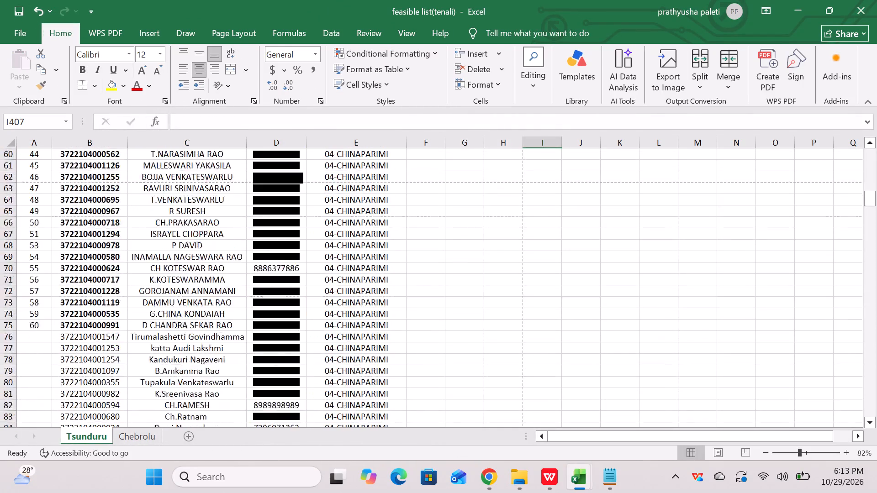
scroll(486, 252, "up", 20)
scroll(486, 252, "up", 17)
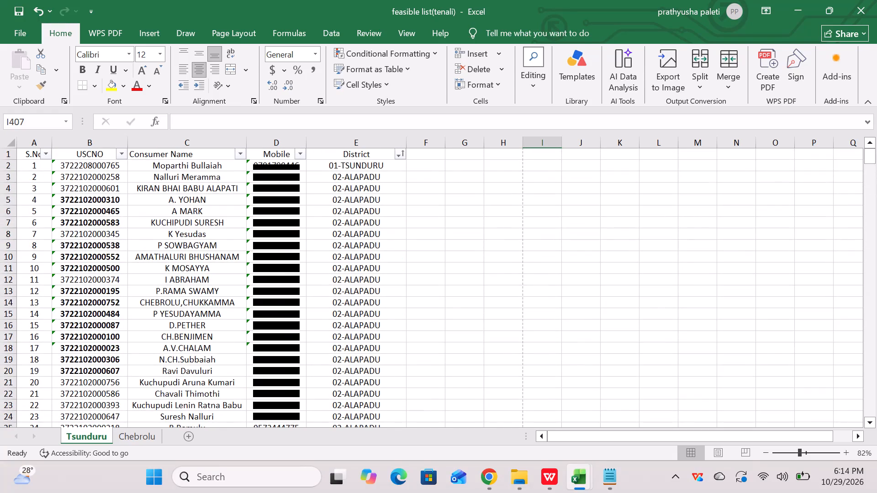
key("ctrl+s")
left_click(868, 10)
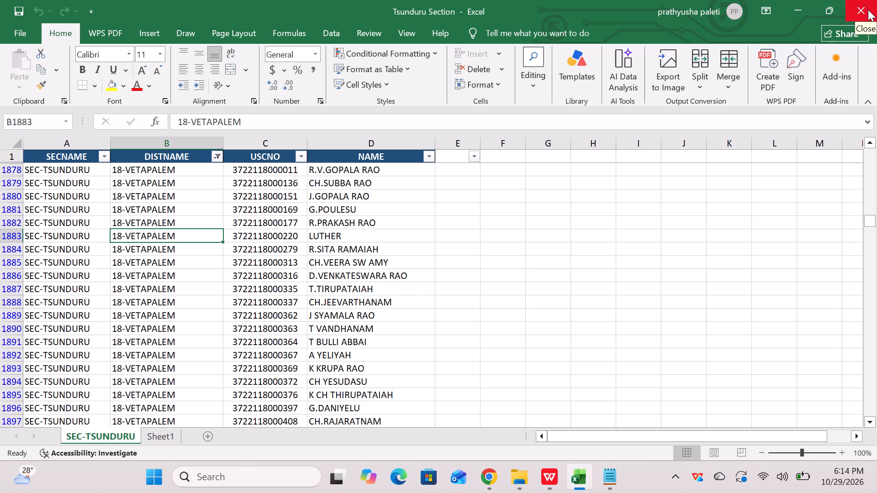
Close the Tsunduru Section workbook without saving its changes.
left_click(868, 10)
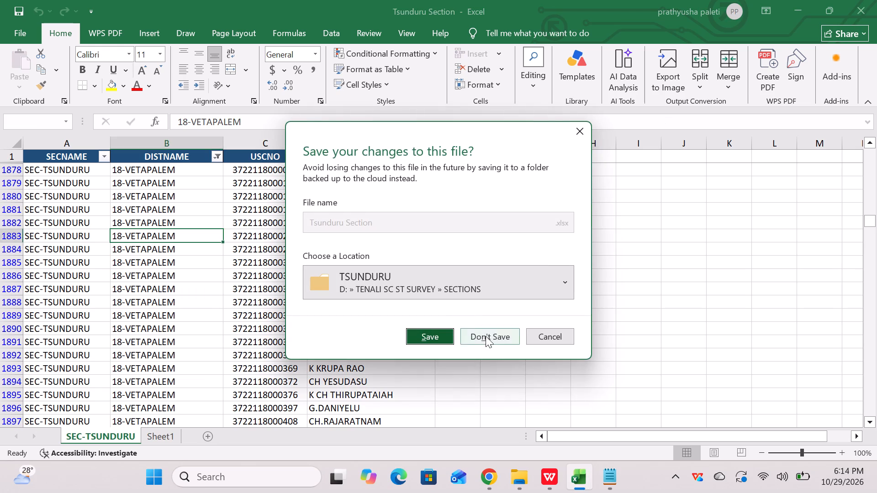
left_click(486, 334)
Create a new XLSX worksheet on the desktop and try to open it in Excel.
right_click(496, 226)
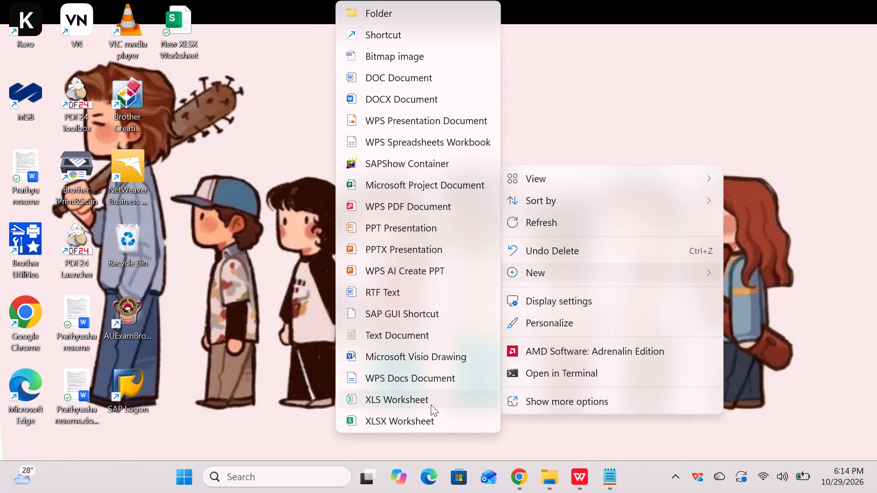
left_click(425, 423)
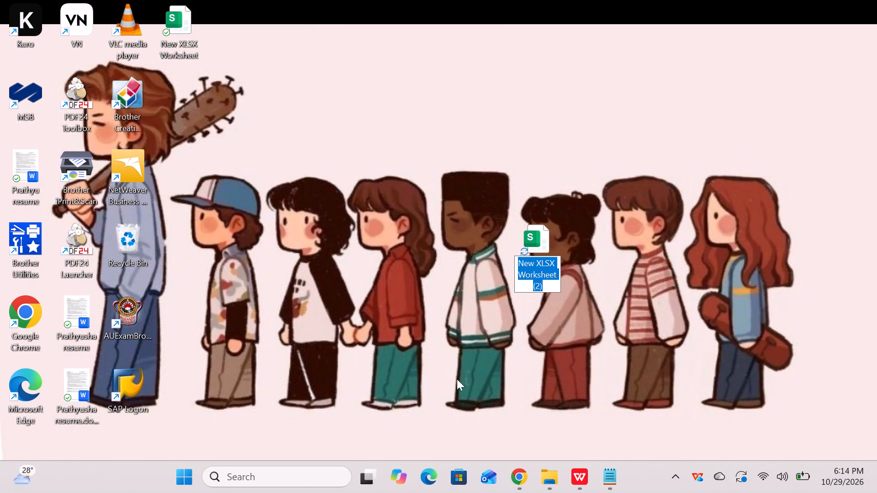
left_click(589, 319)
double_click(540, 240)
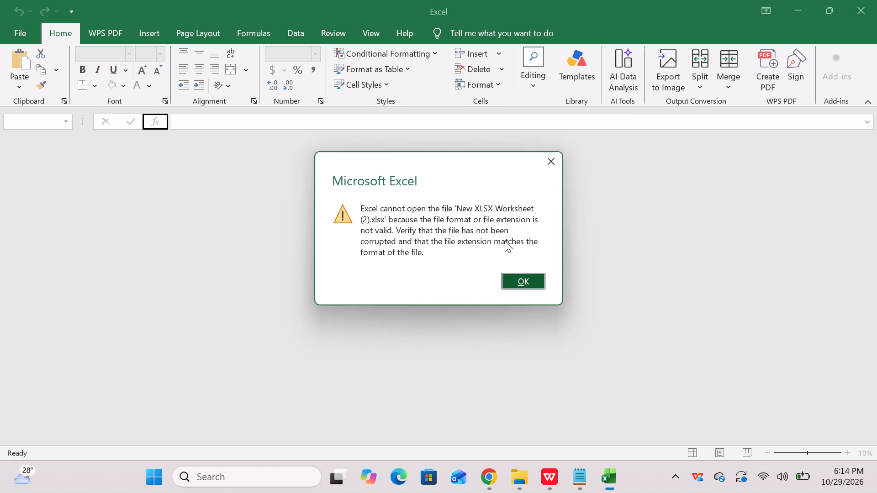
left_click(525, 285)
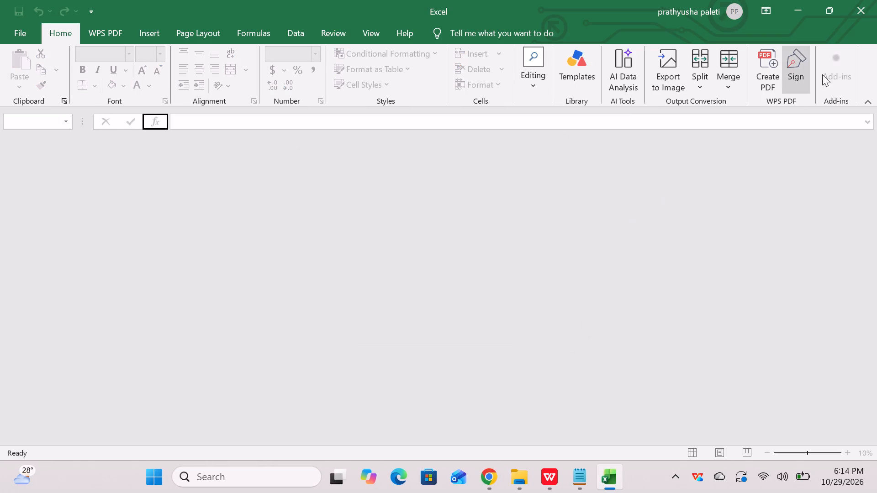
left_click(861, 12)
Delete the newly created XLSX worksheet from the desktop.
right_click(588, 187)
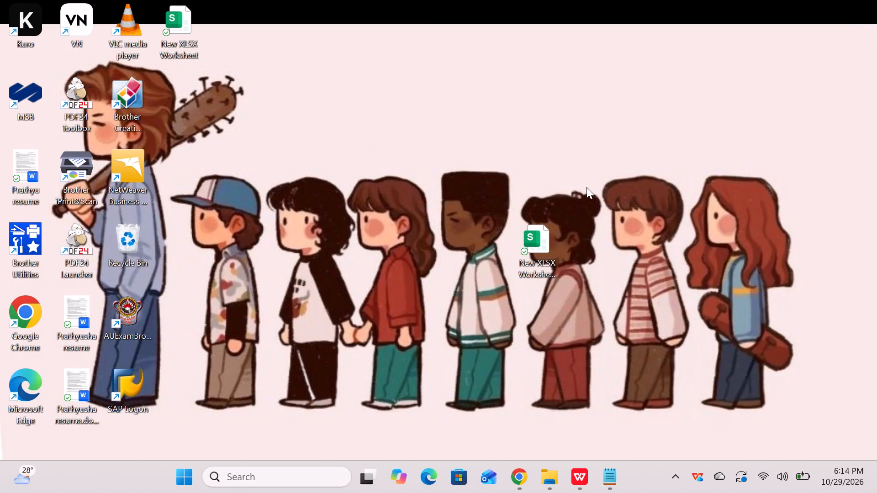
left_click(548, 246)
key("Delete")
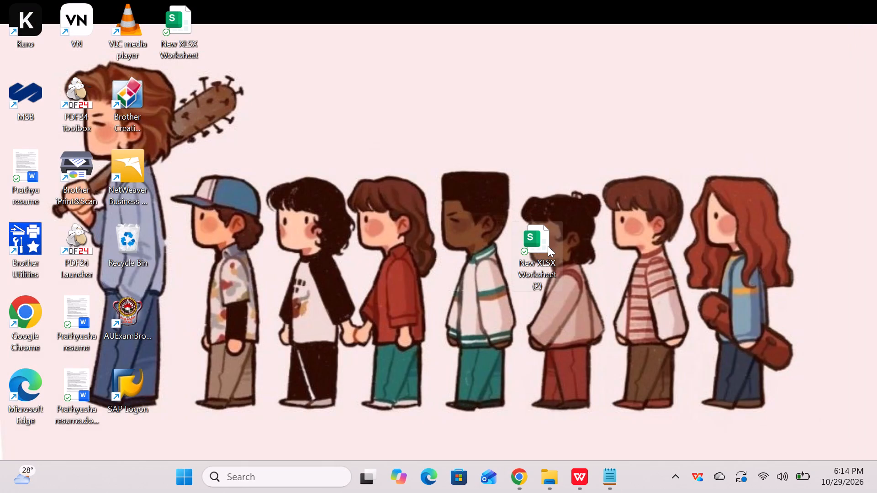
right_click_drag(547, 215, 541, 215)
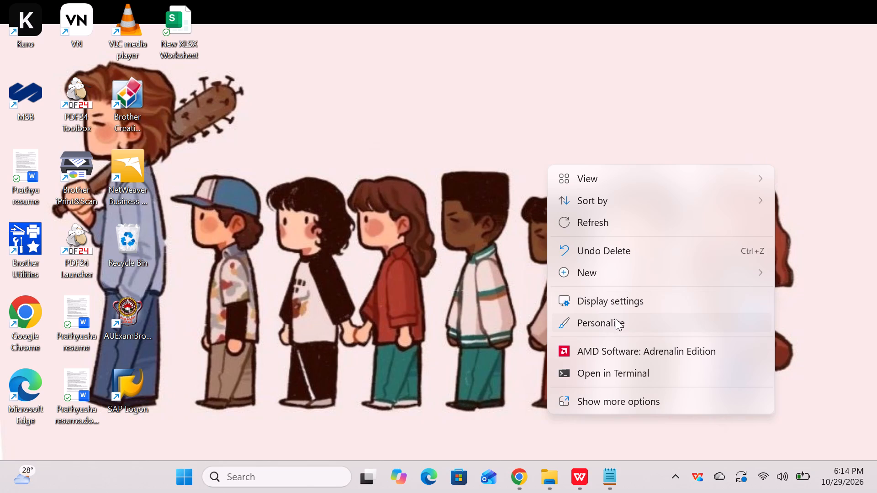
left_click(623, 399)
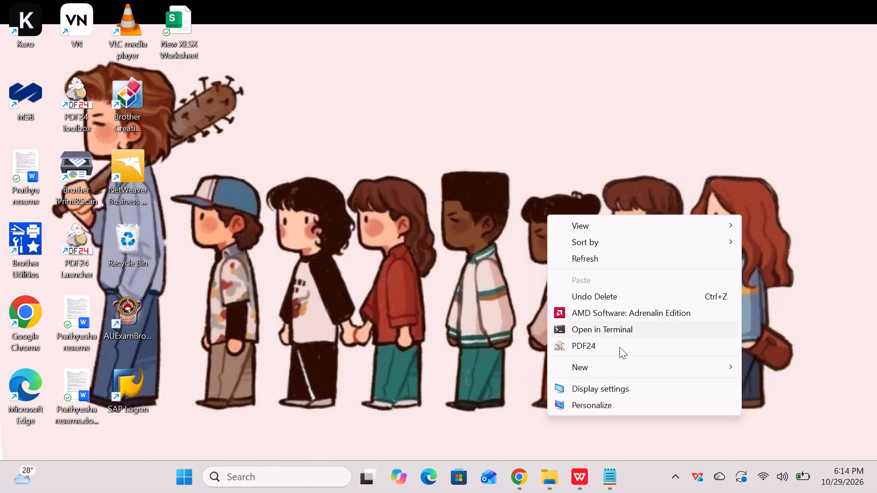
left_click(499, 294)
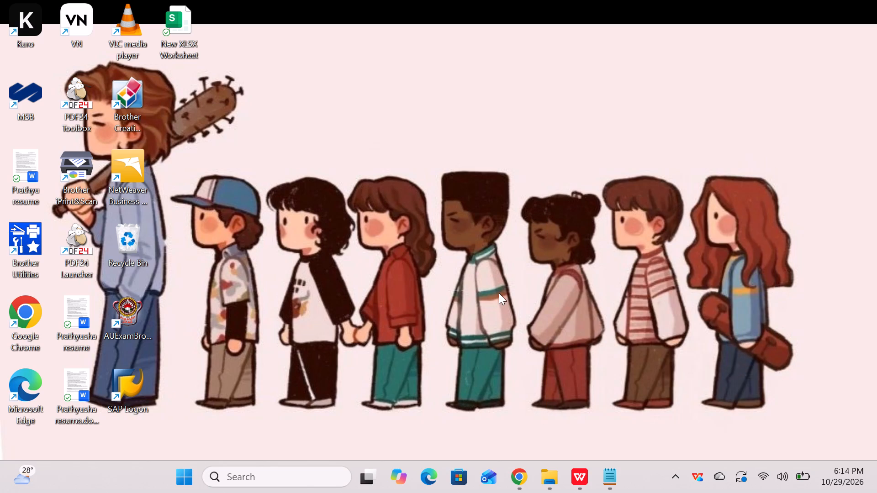